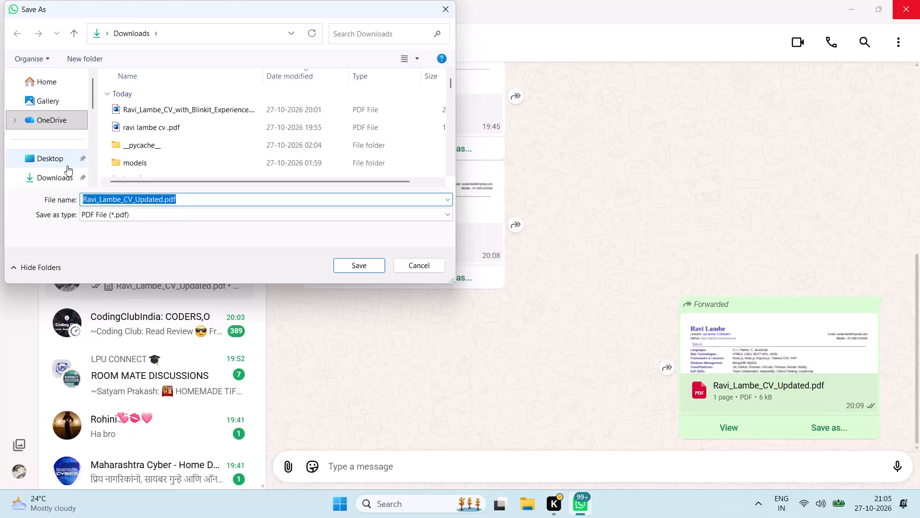
# Choose the Downloads folder as the save location for the updated CV PDF.
pyautogui.click(62, 173)
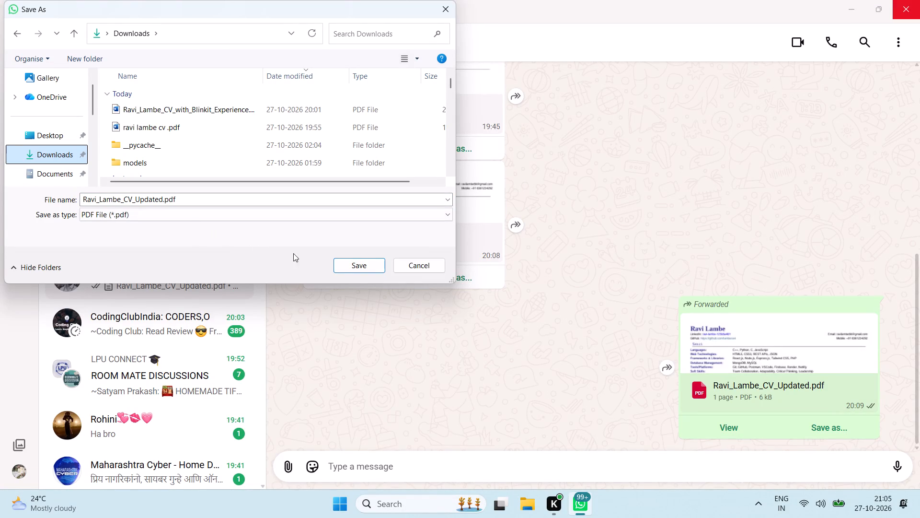
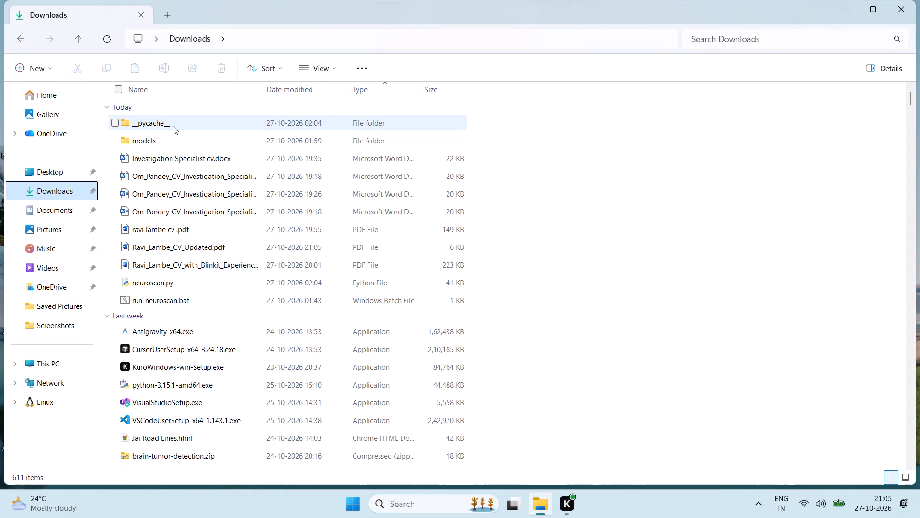
# Open the updated CV PDF from the Downloads folder in Word.
pyautogui.scroll(2, 182, 159)
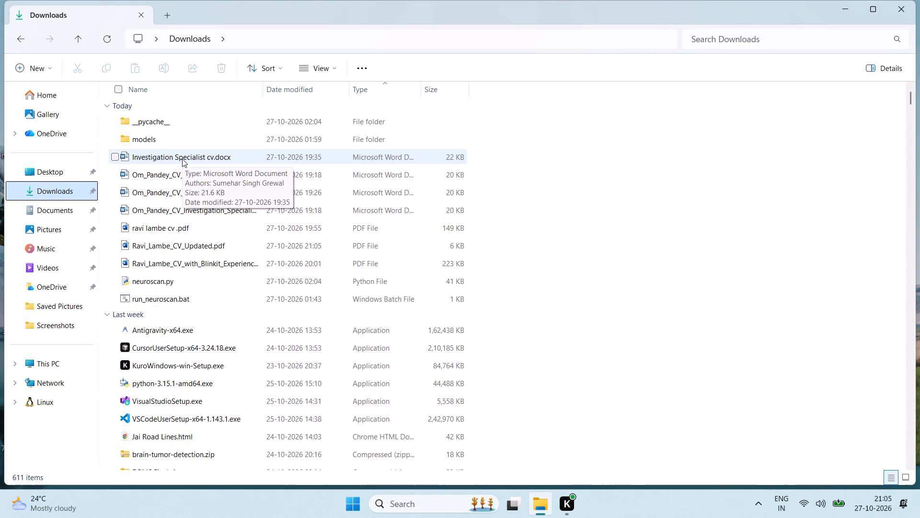
pyautogui.doubleClick(179, 246)
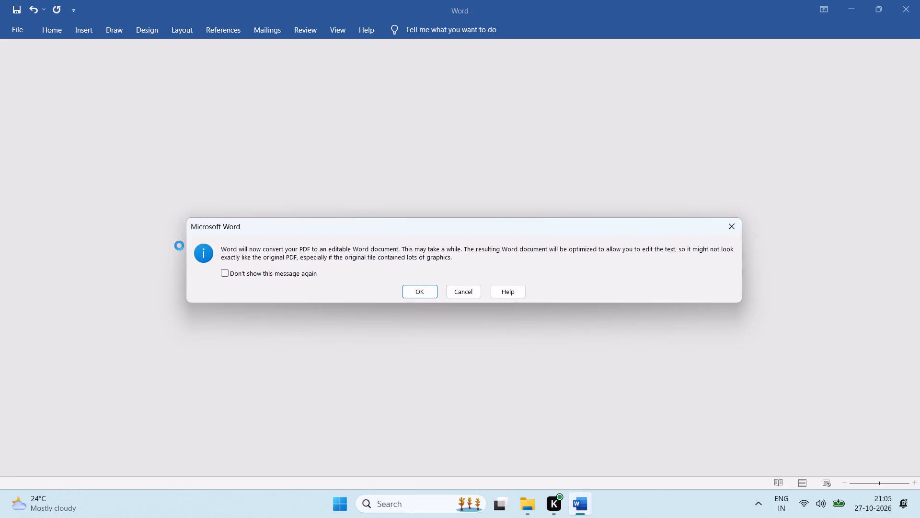
# Accept converting the CV PDF into an editable Word document.
pyautogui.click(422, 292)
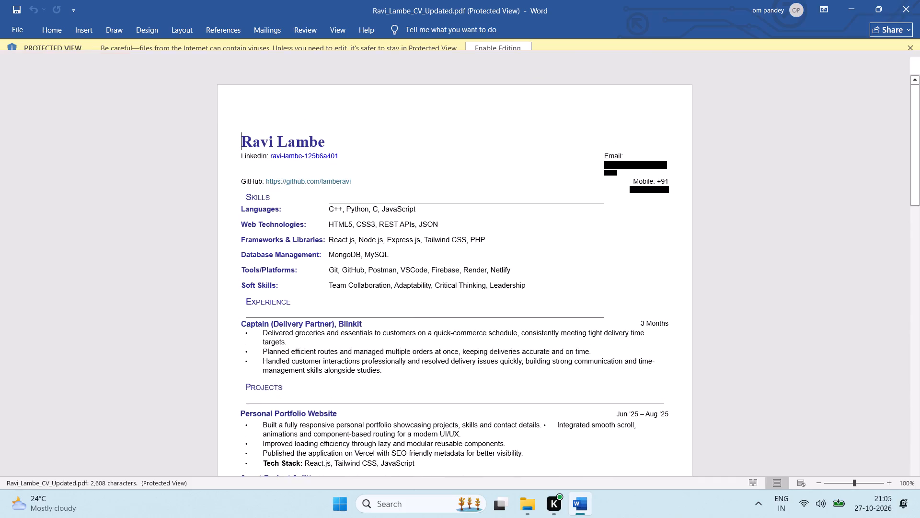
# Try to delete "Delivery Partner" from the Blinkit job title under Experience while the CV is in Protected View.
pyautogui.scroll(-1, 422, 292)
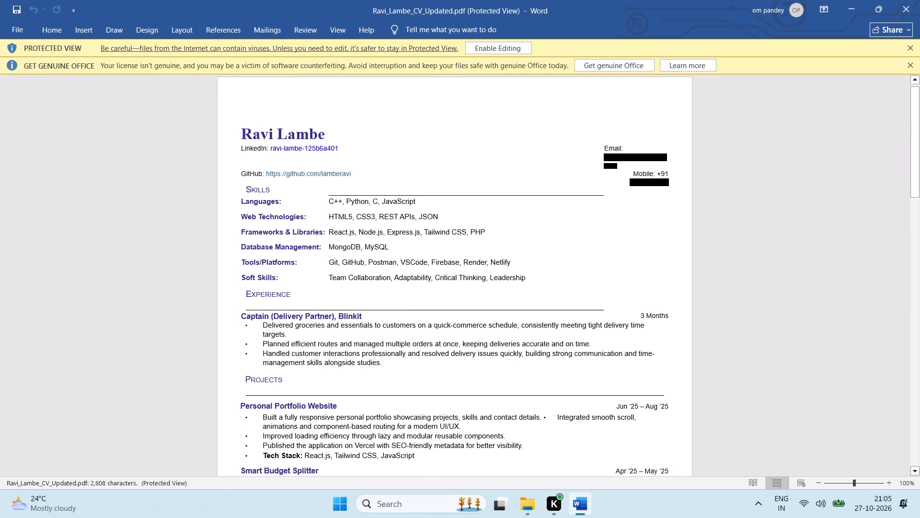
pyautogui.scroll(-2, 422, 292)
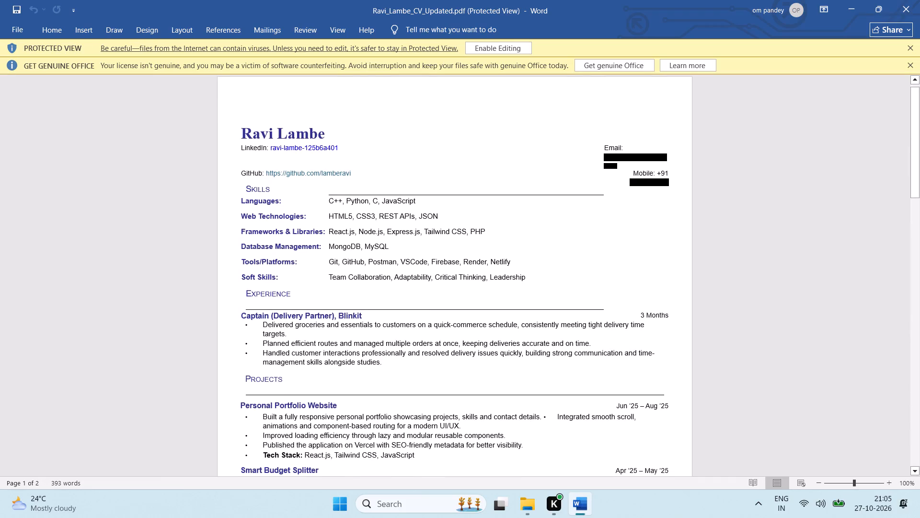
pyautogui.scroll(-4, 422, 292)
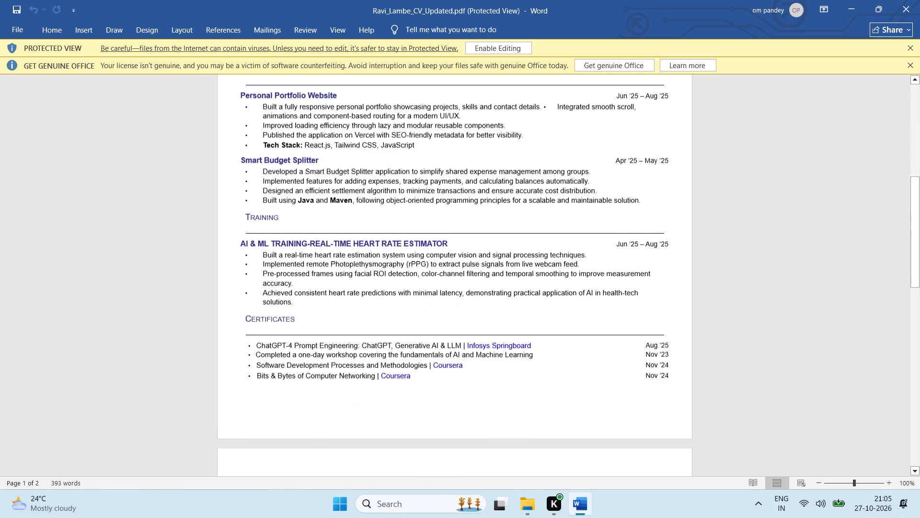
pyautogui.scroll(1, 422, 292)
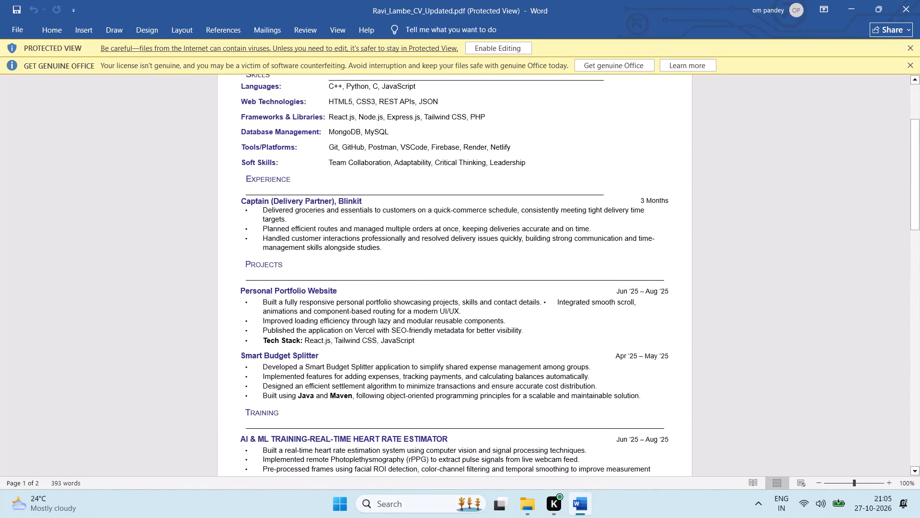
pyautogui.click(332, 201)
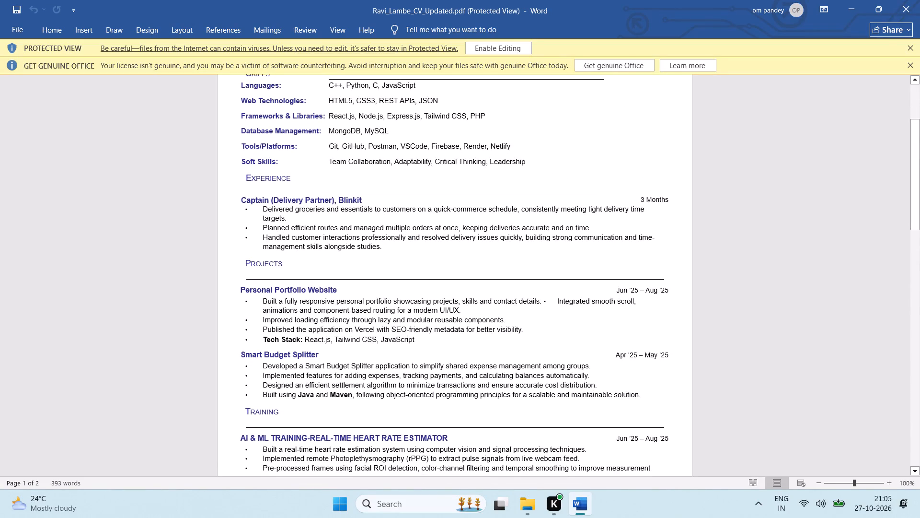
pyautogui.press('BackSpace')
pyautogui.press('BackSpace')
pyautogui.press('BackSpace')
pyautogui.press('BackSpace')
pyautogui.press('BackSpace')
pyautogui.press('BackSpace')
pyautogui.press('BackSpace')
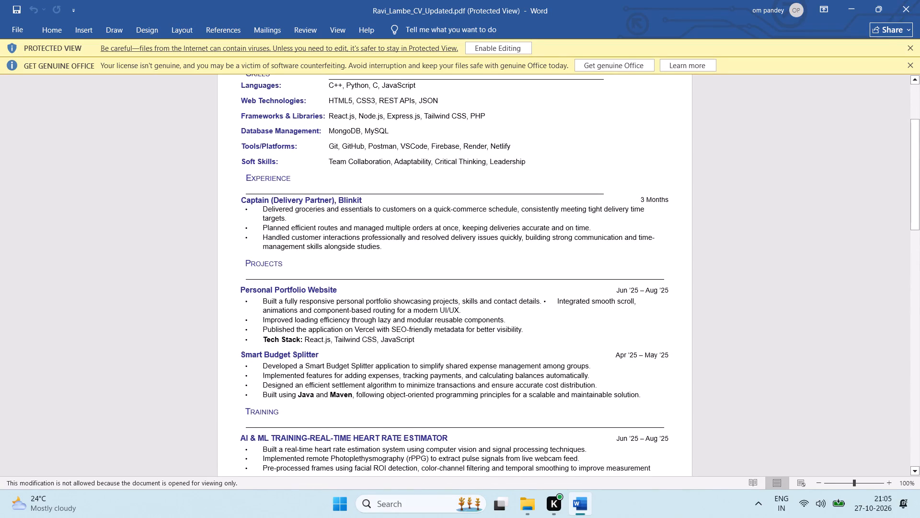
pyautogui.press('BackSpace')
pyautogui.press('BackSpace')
# Enable editing for the protected CV and accept its conversion from PDF to an editable document.
pyautogui.click(509, 45)
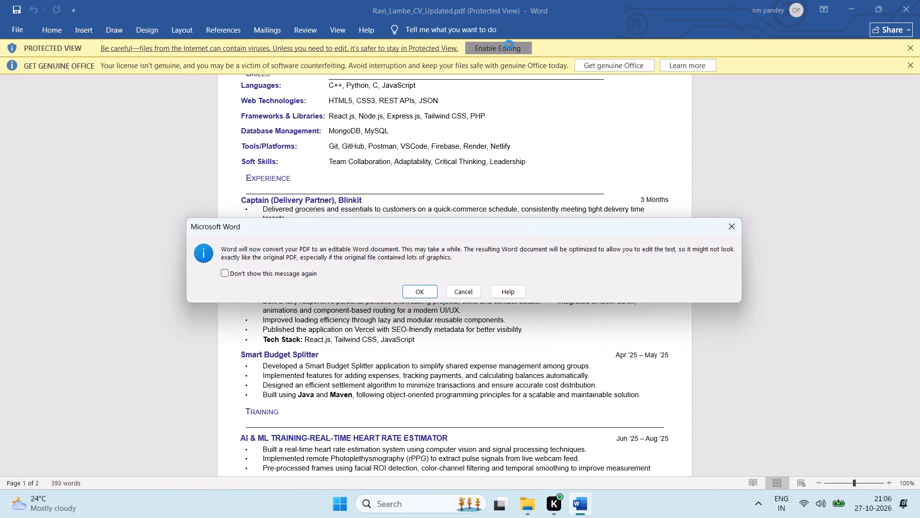
pyautogui.click(431, 289)
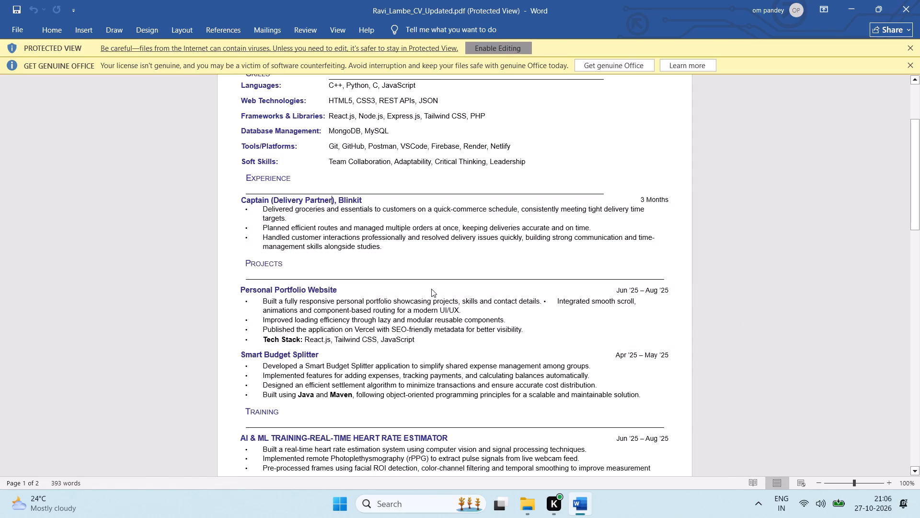
# Replace "Delivery Partner" with "Captain" inside the parentheses of the Blinkit job title under Experience.
pyautogui.scroll(-1, 387, 260)
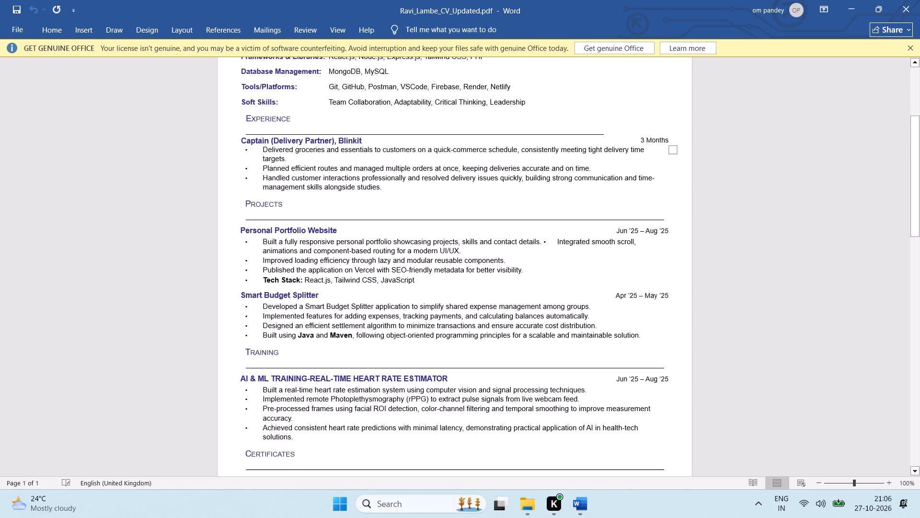
pyautogui.click(332, 138)
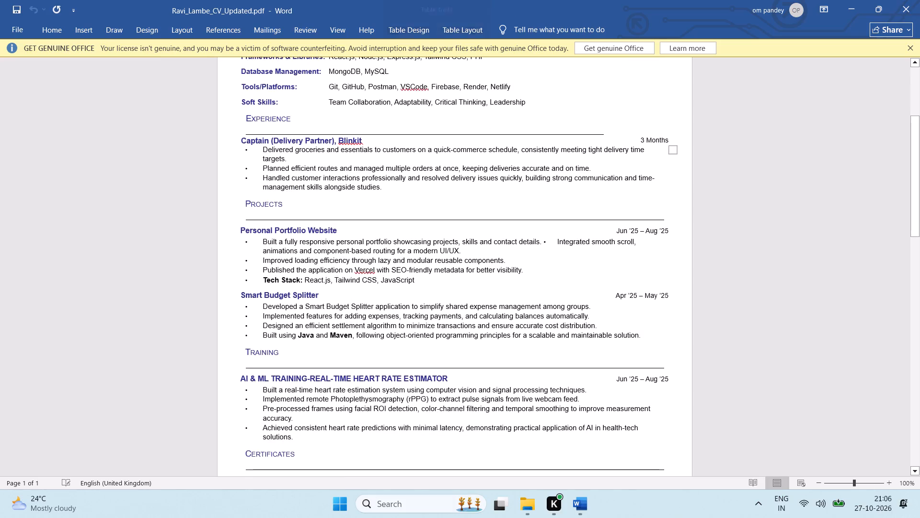
pyautogui.press('BackSpace')
pyautogui.press('BackSpace')
pyautogui.press('BackSpace')
pyautogui.press('BackSpace')
pyautogui.press('BackSpace')
pyautogui.press('BackSpace')
pyautogui.press('BackSpace')
pyautogui.press('BackSpace')
pyautogui.press('BackSpace')
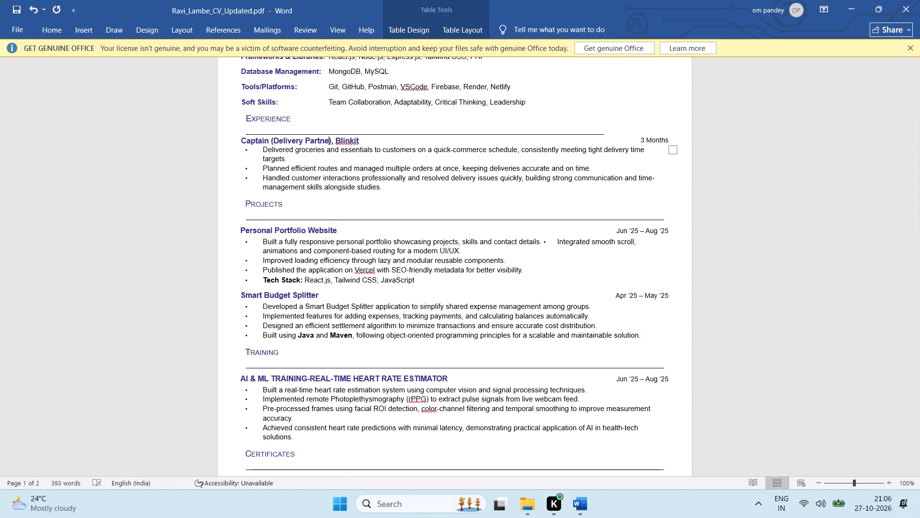
pyautogui.press('BackSpace')
pyautogui.press('BackSpace')
pyautogui.press('BackSpace')
pyautogui.press('BackSpace')
pyautogui.press('BackSpace')
pyautogui.press('BackSpace')
pyautogui.press('BackSpace')
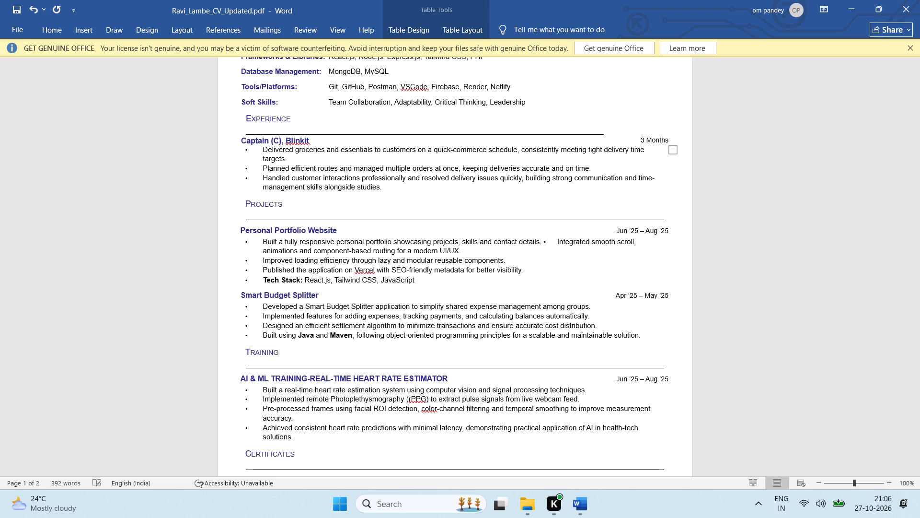
pyautogui.press('a')
pyautogui.write('pt')
pyautogui.write('ain')
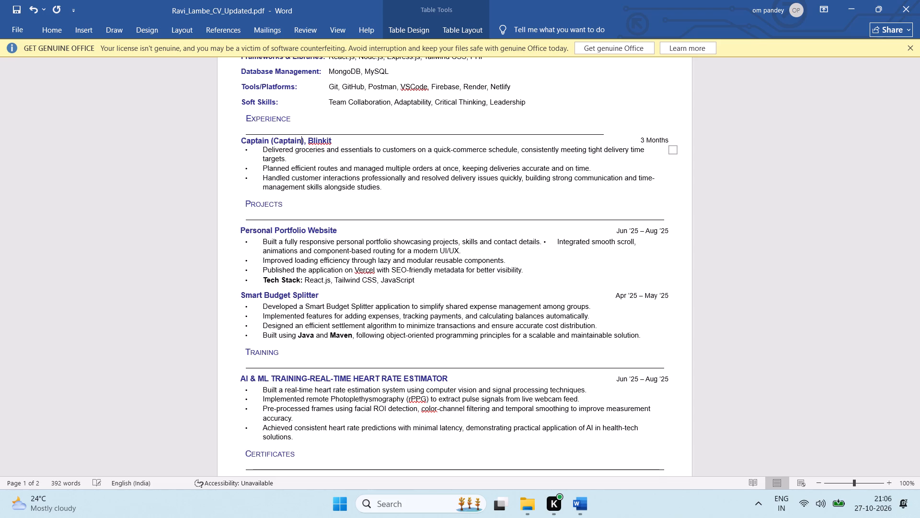
# Delete the word "Captain" in front of the parentheses in the Blinkit job title.
pyautogui.click(271, 140)
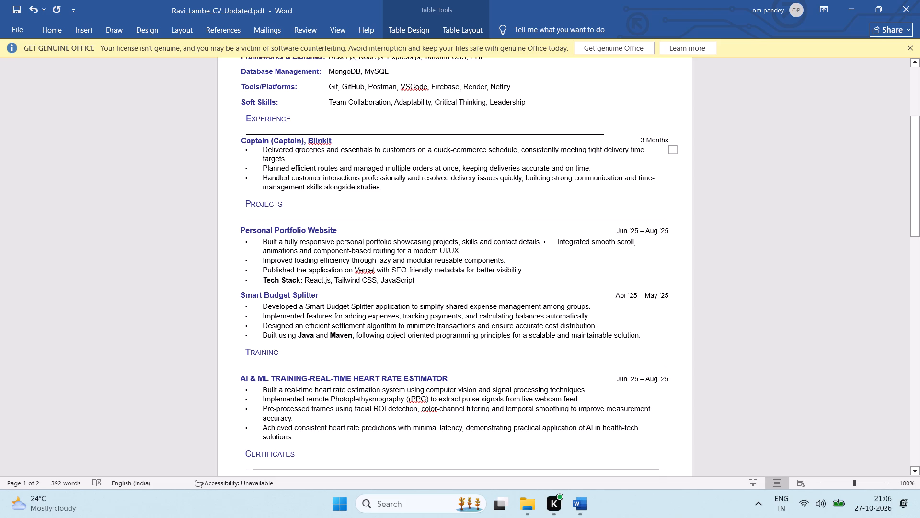
pyautogui.press('BackSpace')
pyautogui.press('BackSpace')
pyautogui.press('BackSpace')
pyautogui.press('BackSpace')
pyautogui.press('BackSpace')
pyautogui.press('BackSpace')
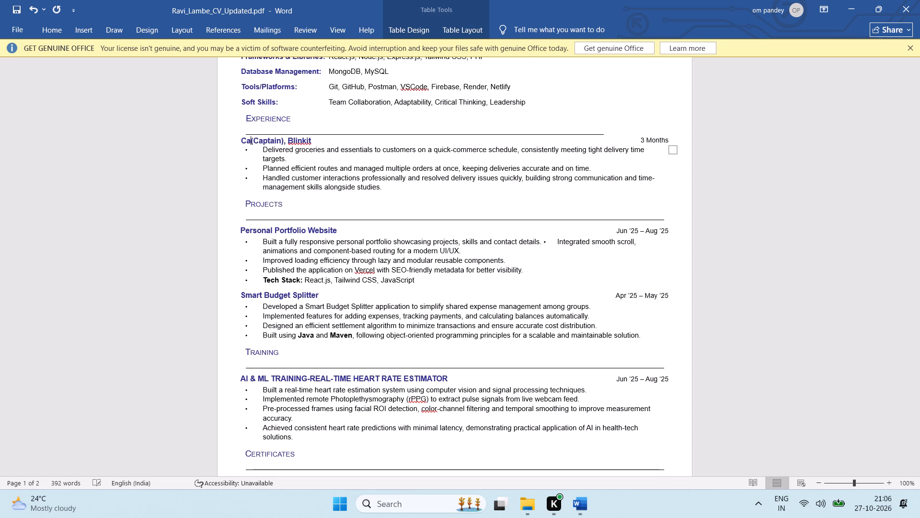
pyautogui.press('BackSpace')
pyautogui.press('BackSpace')
pyautogui.press('BackSpace')
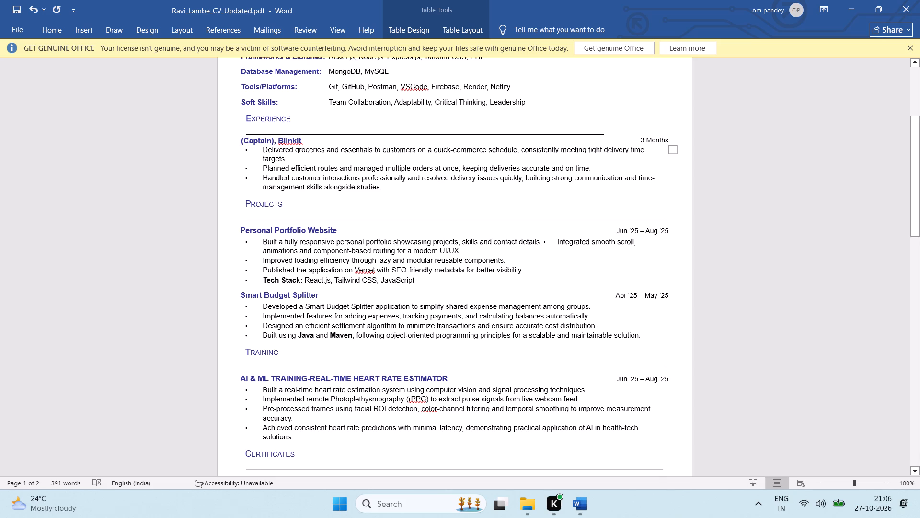
pyautogui.click(420, 493)
pyautogui.click(420, 500)
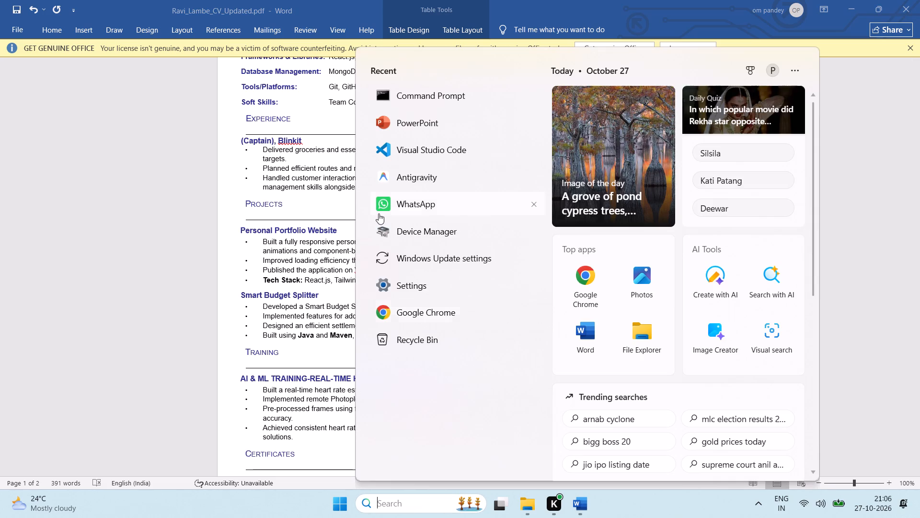
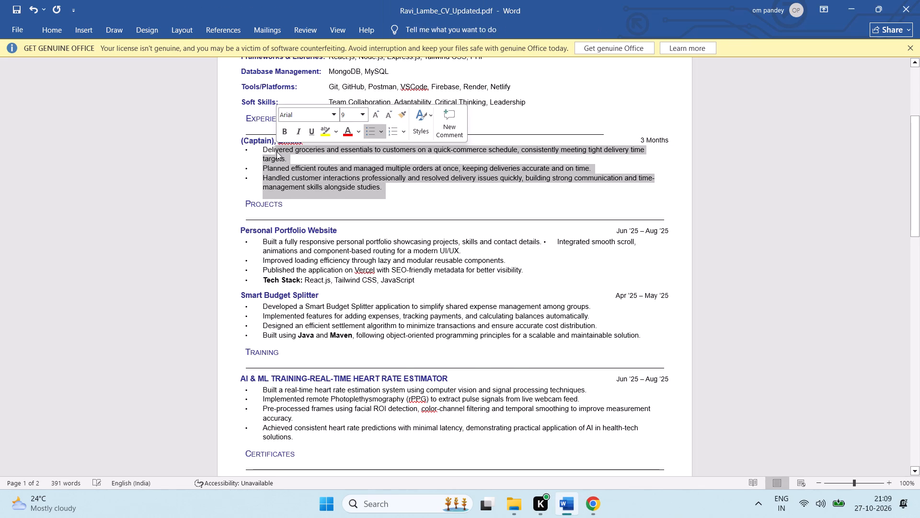
pyautogui.press('BackSpace')
pyautogui.hotkey('ctrl', 'v')
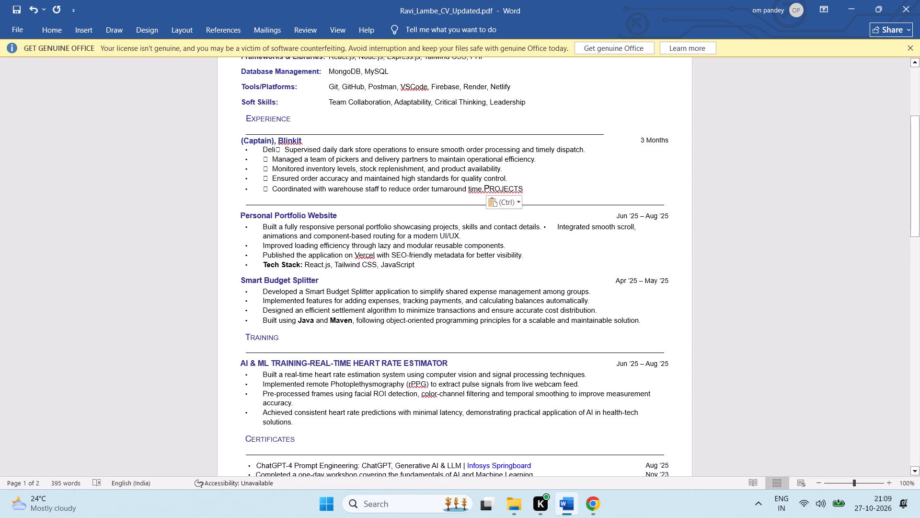
# Delete the leftover letters "Deli" at the start of the first Blinkit bullet.
pyautogui.click(274, 153)
pyautogui.press('BackSpace')
pyautogui.press('BackSpace')
pyautogui.press('BackSpace')
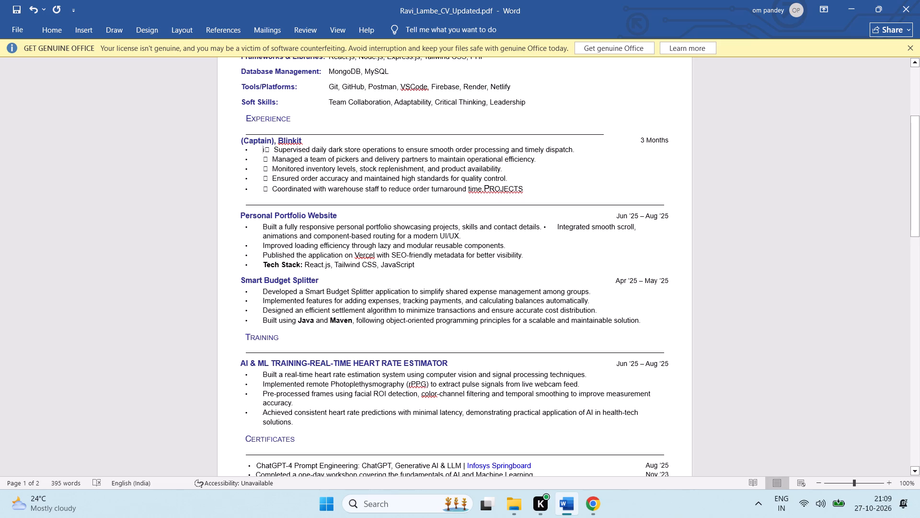
pyautogui.moveTo(266, 196); pyautogui.dragTo(254, 170)
pyautogui.click(254, 170)
pyautogui.click(266, 150)
pyautogui.press('BackSpace')
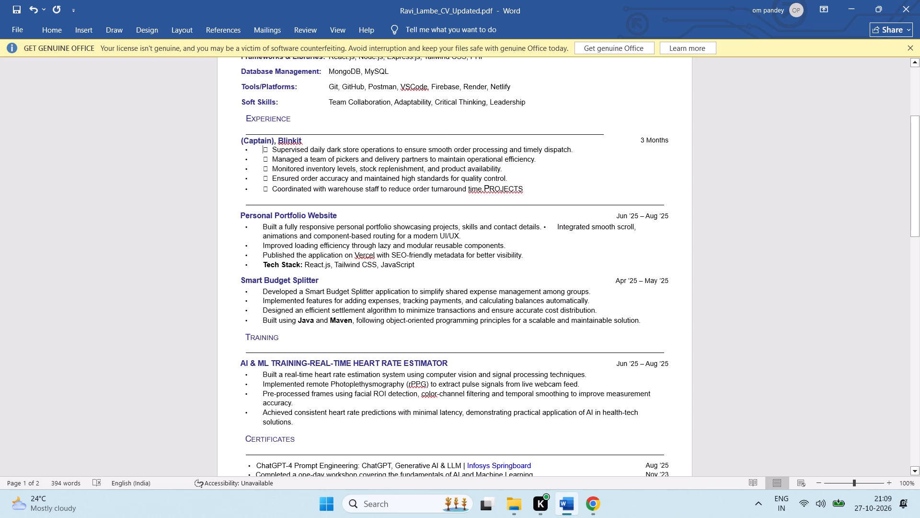
# Remove the stray box symbols in front of the text of all five Blinkit bullets.
pyautogui.tripleClick(266, 149)
pyautogui.doubleClick(266, 149)
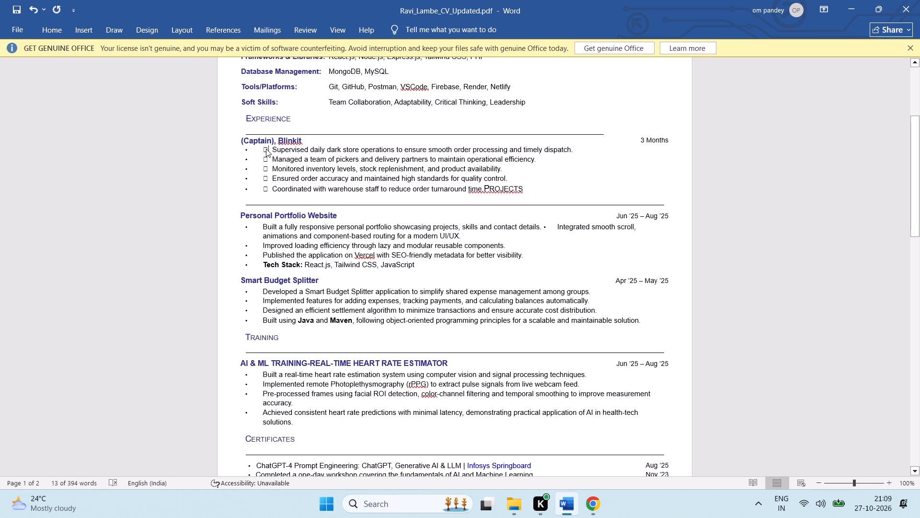
pyautogui.press('BackSpace')
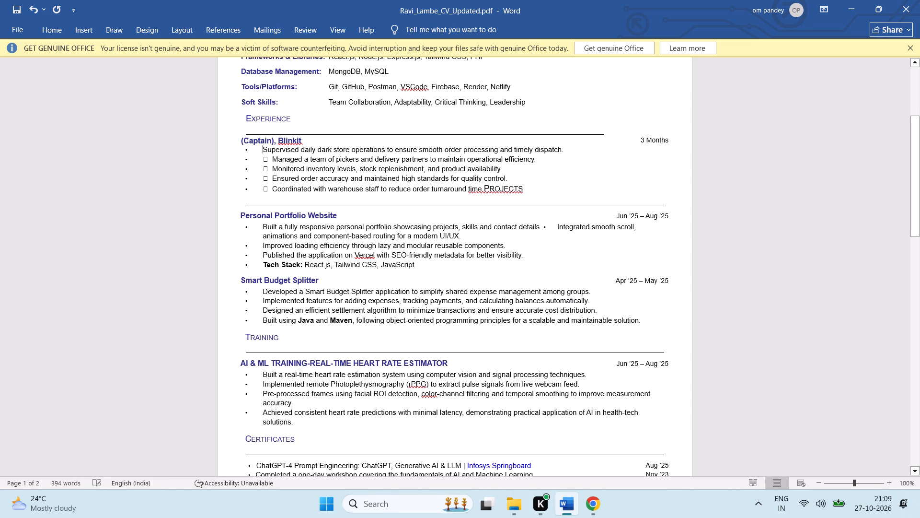
pyautogui.tripleClick(266, 157)
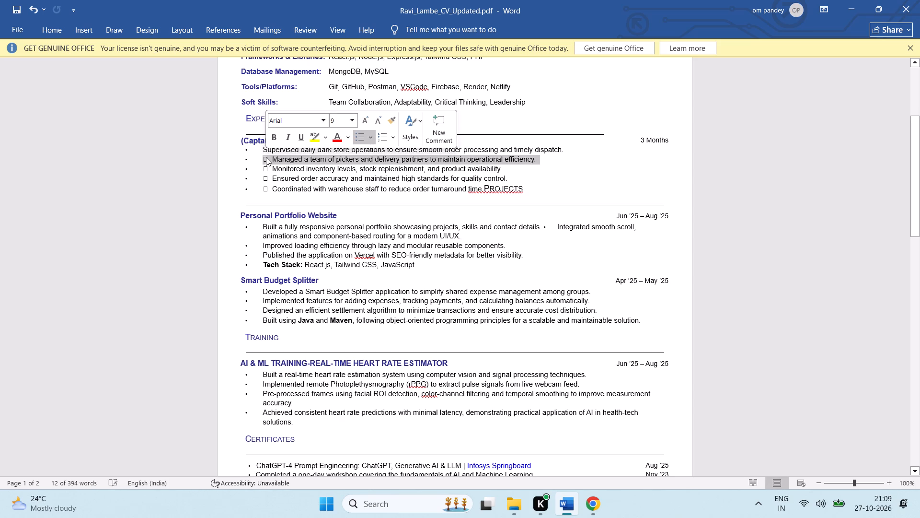
pyautogui.doubleClick(266, 157)
pyautogui.press('BackSpace')
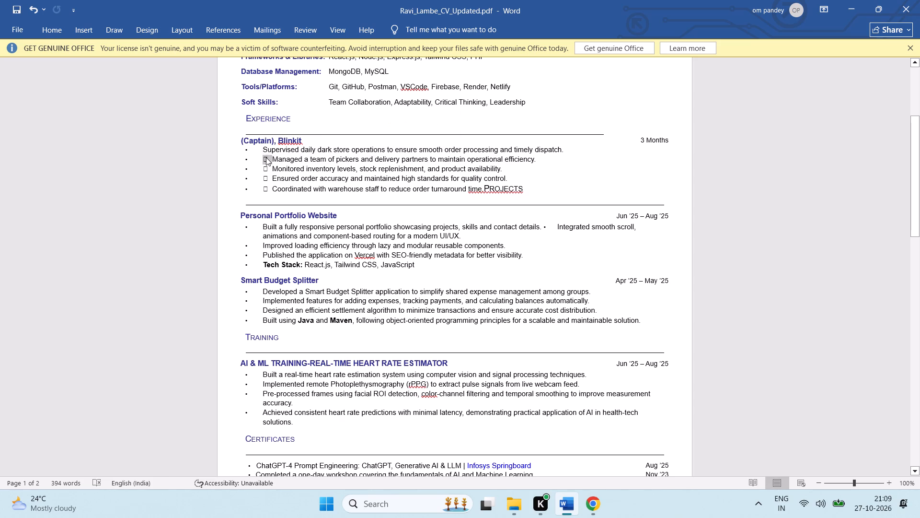
pyautogui.doubleClick(264, 169)
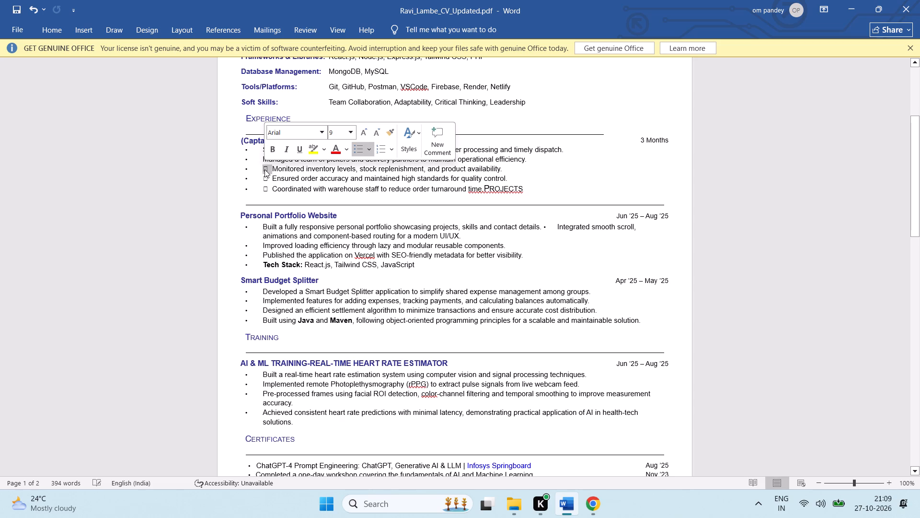
pyautogui.press('BackSpace')
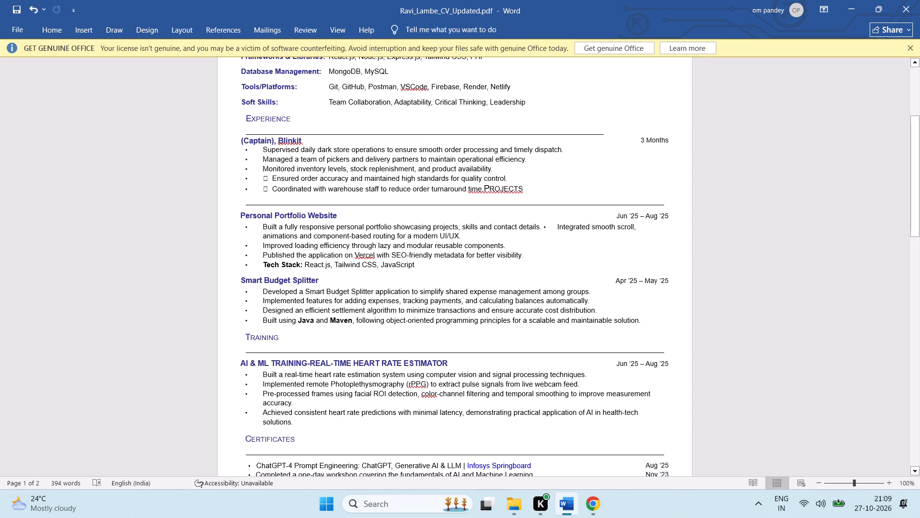
pyautogui.doubleClick(264, 175)
pyautogui.press('BackSpace')
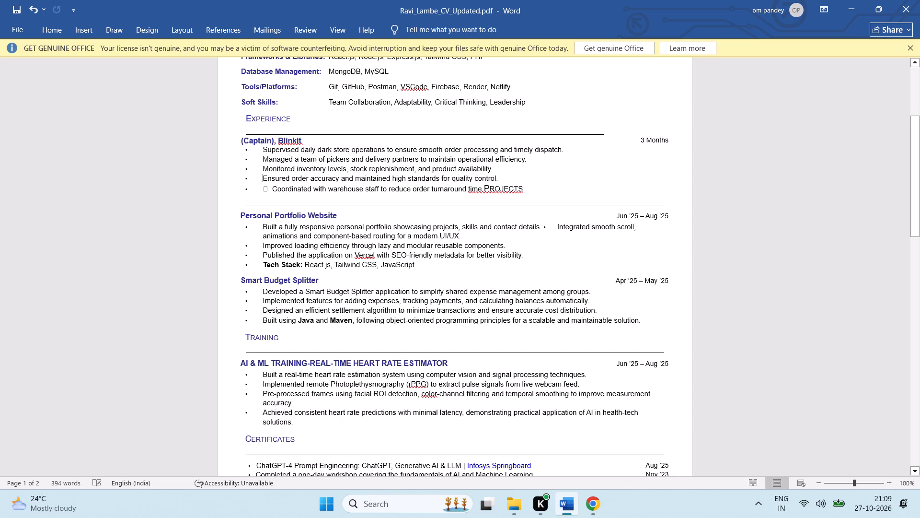
pyautogui.doubleClick(264, 187)
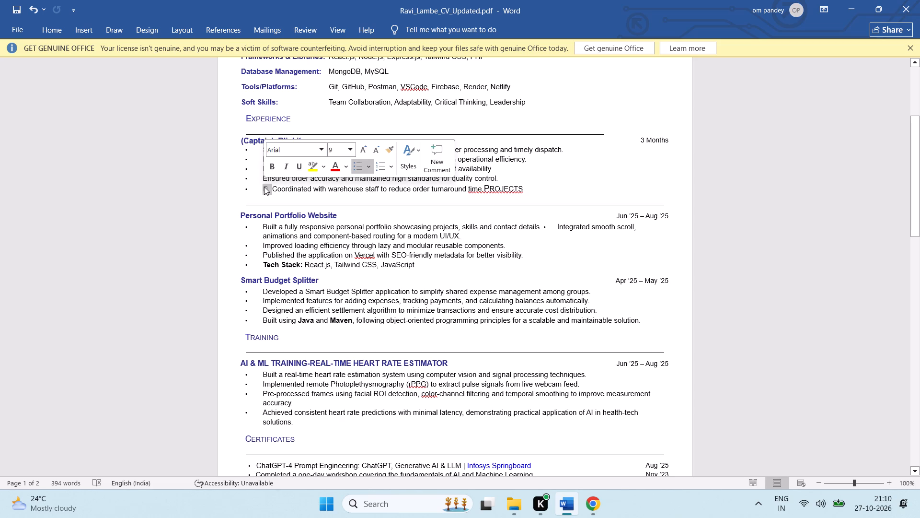
pyautogui.press('BackSpace')
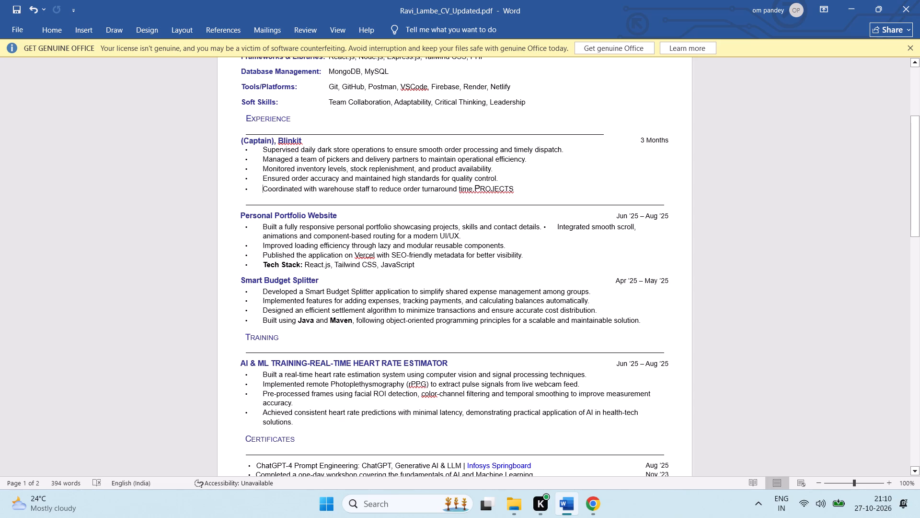
# Split the Projects heading off the end of the last Blinkit bullet, after "turnaround time", onto its own line.
pyautogui.moveTo(530, 190); pyautogui.dragTo(543, 186)
pyautogui.click(543, 186)
pyautogui.click(473, 184)
pyautogui.press('Return')
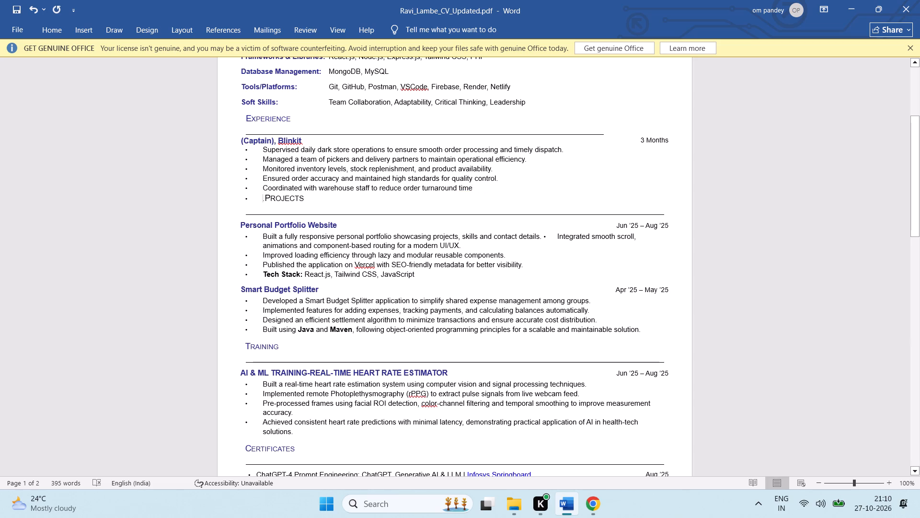
# Insert an empty line above the Projects heading and remove the heading's bullet and indent so it starts at the margin.
pyautogui.moveTo(252, 200); pyautogui.dragTo(260, 200)
pyautogui.moveTo(260, 200); pyautogui.dragTo(262, 200)
pyautogui.press('Return')
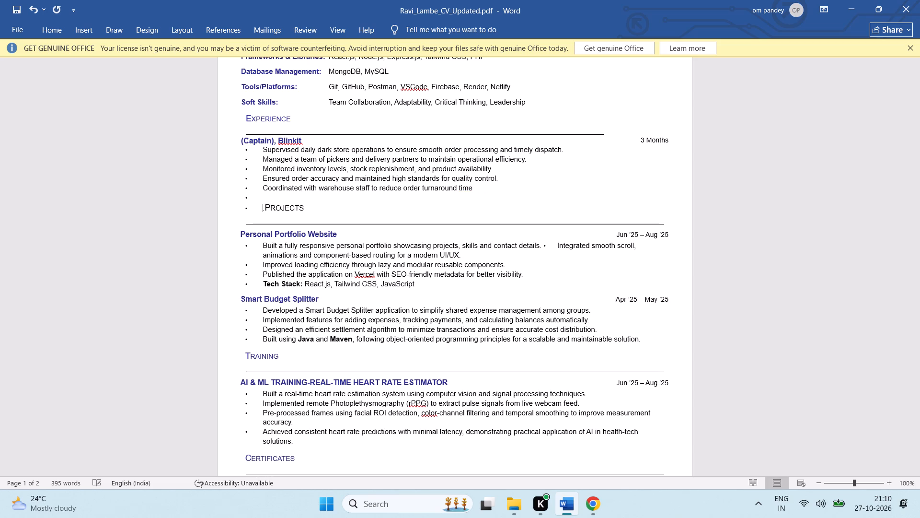
pyautogui.press('BackSpace')
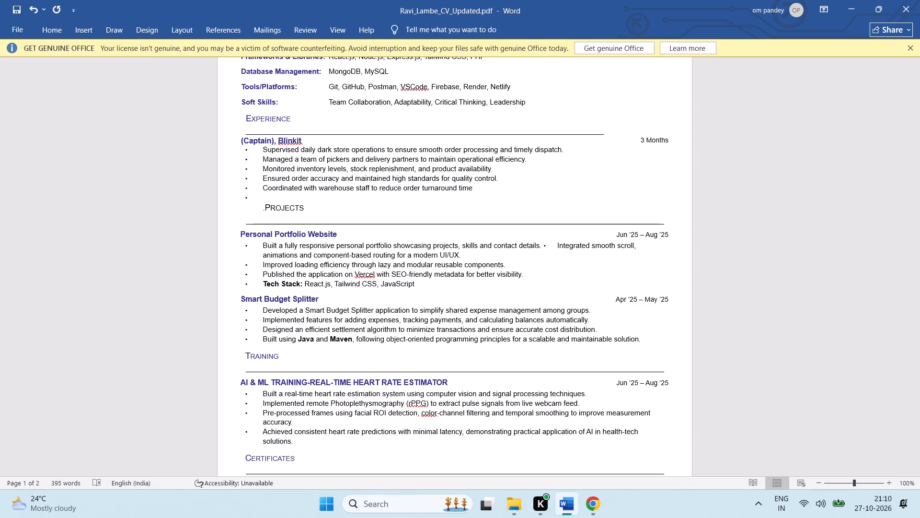
pyautogui.click(251, 204)
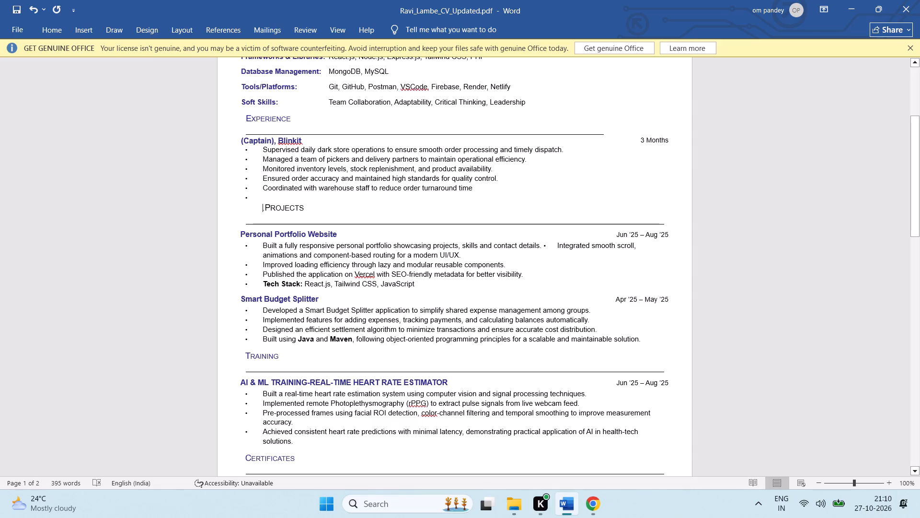
pyautogui.press('BackSpace')
pyautogui.press('BackSpace')
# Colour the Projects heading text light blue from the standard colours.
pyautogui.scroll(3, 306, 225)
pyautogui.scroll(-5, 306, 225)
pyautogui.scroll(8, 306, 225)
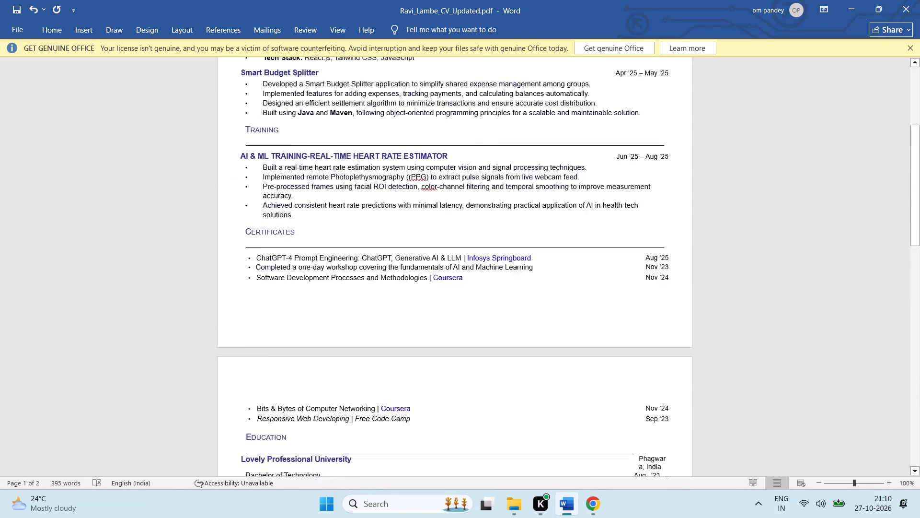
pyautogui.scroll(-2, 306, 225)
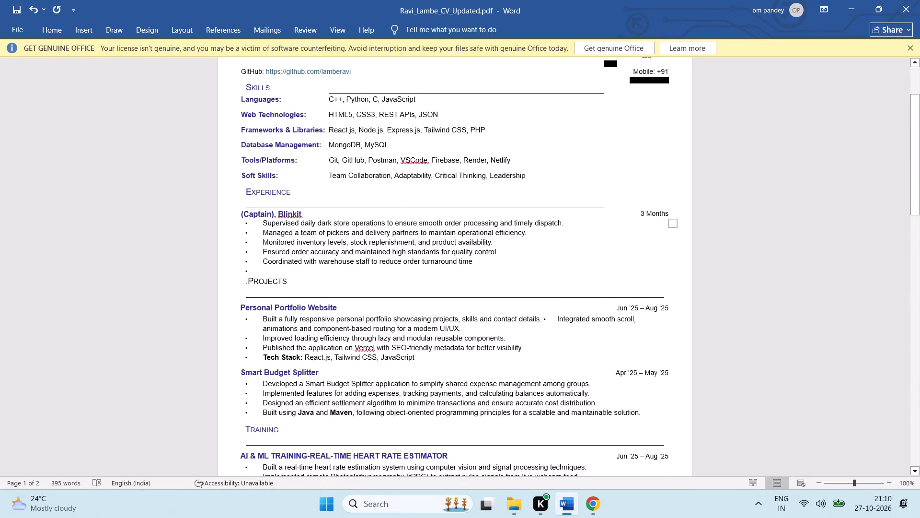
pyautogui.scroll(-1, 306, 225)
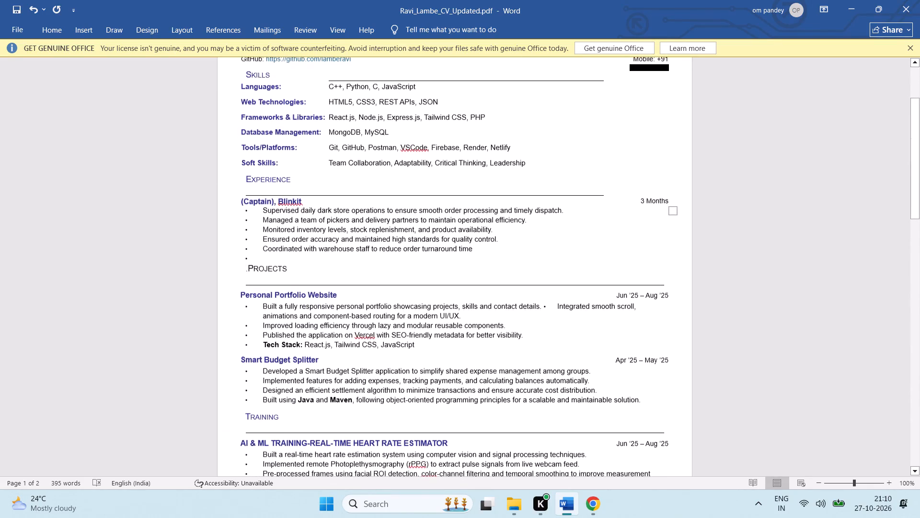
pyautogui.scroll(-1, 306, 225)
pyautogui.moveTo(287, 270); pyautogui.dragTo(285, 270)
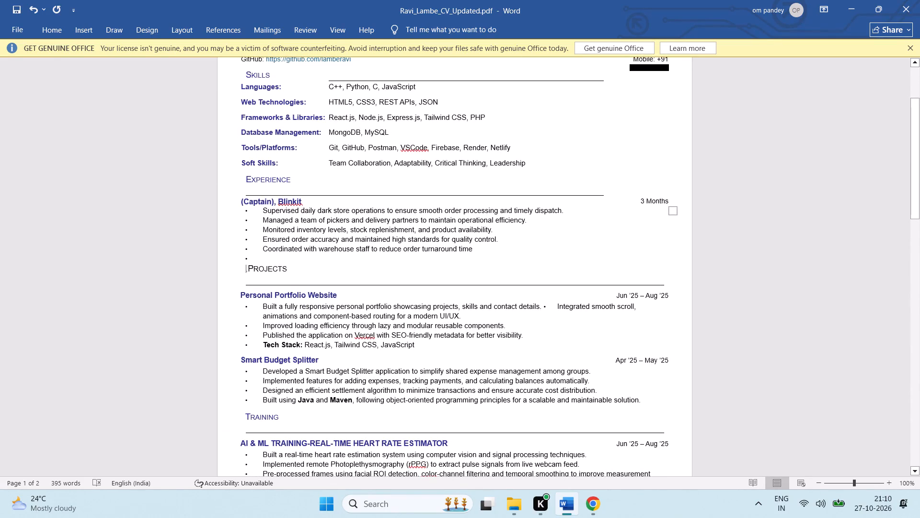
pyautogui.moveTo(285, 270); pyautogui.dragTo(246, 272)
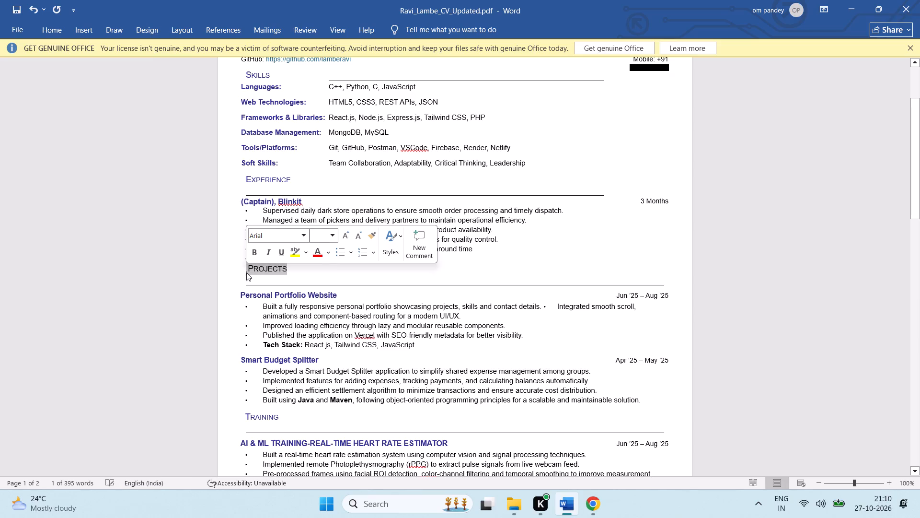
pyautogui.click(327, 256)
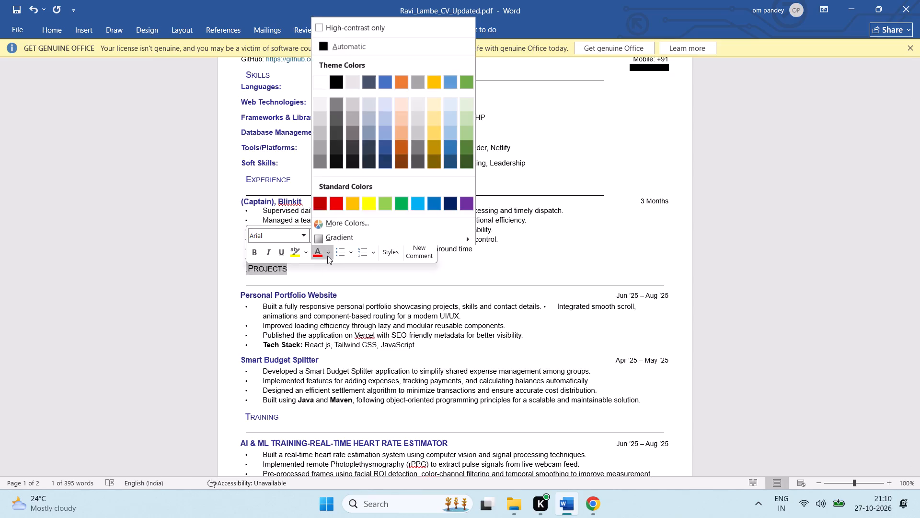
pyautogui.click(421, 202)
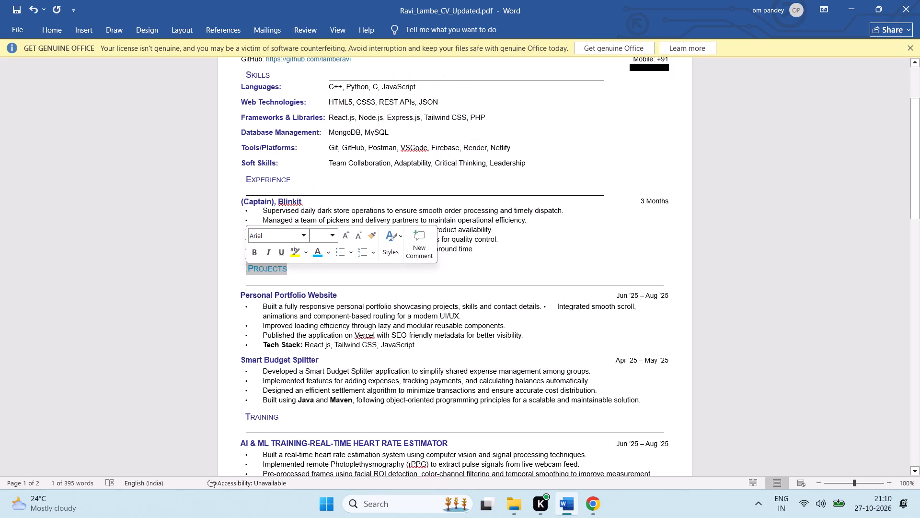
# Recolour the Projects heading text with a darker shade of blue from the theme colours.
pyautogui.click(407, 286)
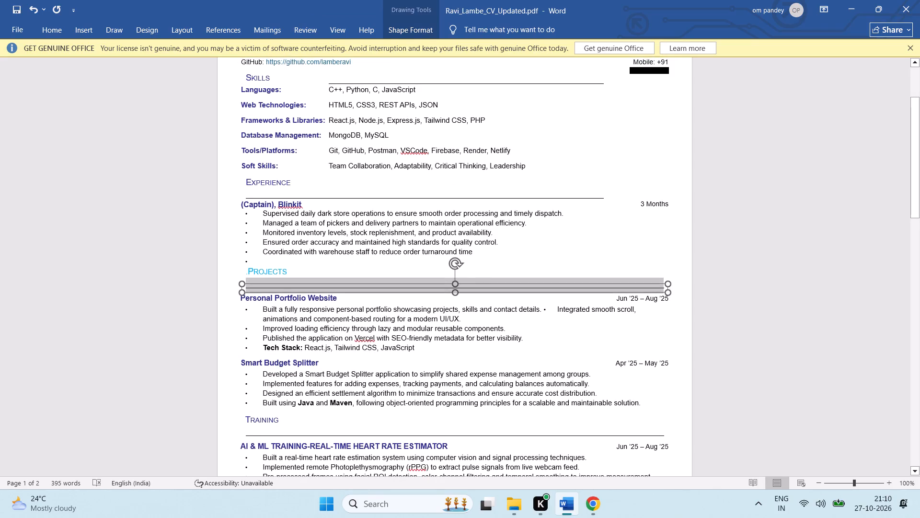
pyautogui.moveTo(289, 275); pyautogui.dragTo(242, 278)
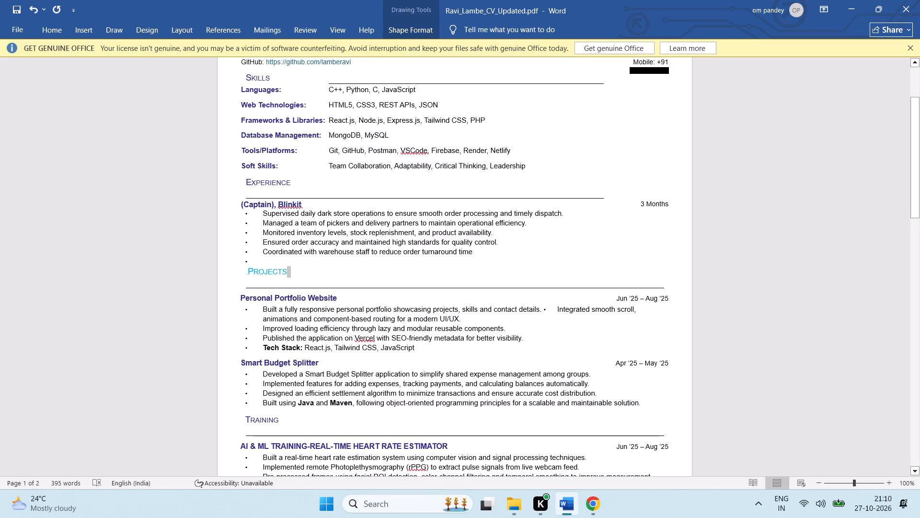
pyautogui.moveTo(242, 278); pyautogui.dragTo(245, 275)
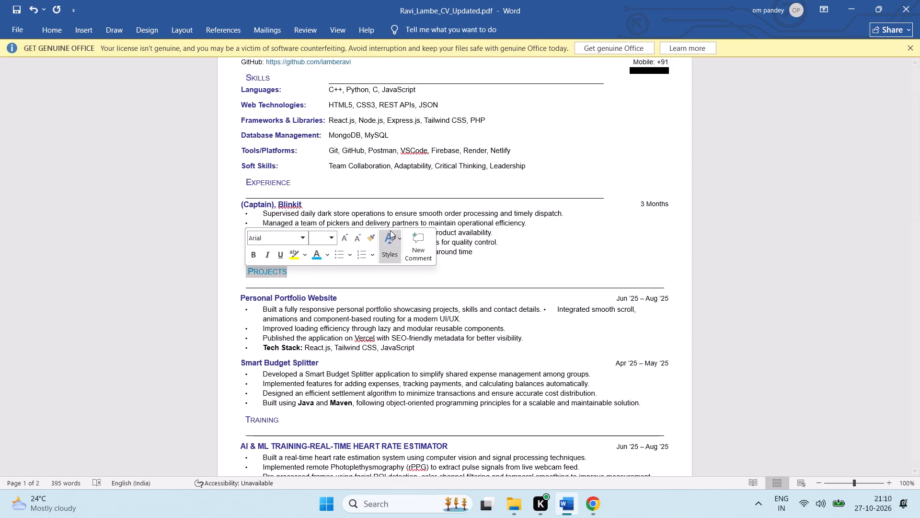
pyautogui.click(326, 253)
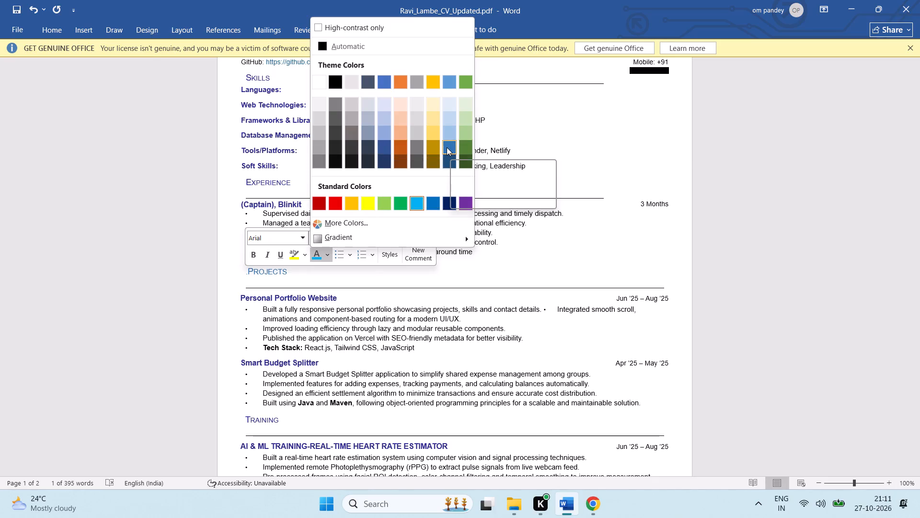
pyautogui.click(385, 154)
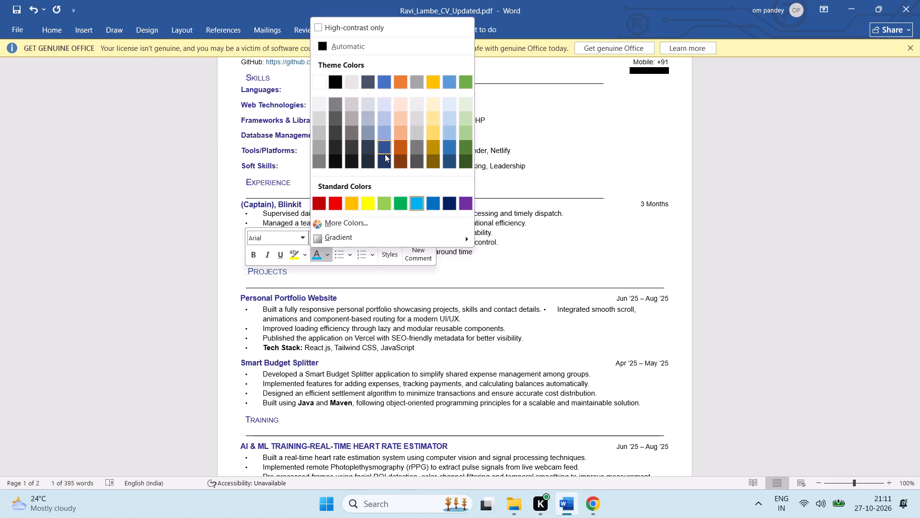
pyautogui.click(564, 249)
# Save the CV as a Word document in Downloads, adding 1 before "Updated" in the file name.
pyautogui.scroll(2, 564, 249)
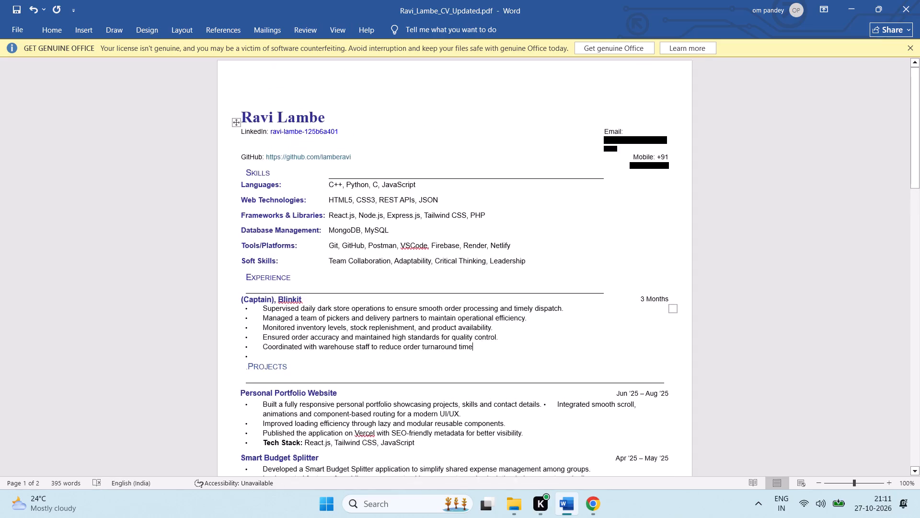
pyautogui.scroll(1, 564, 249)
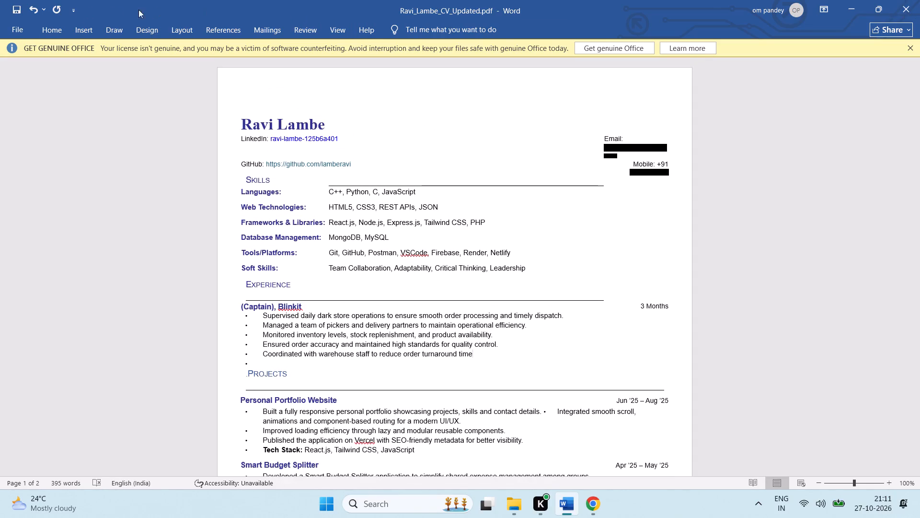
pyautogui.click(31, 26)
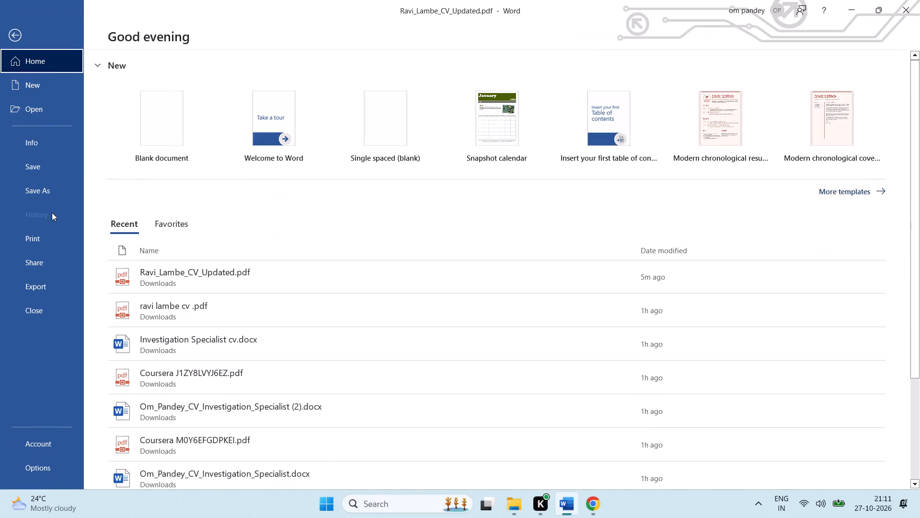
pyautogui.click(52, 182)
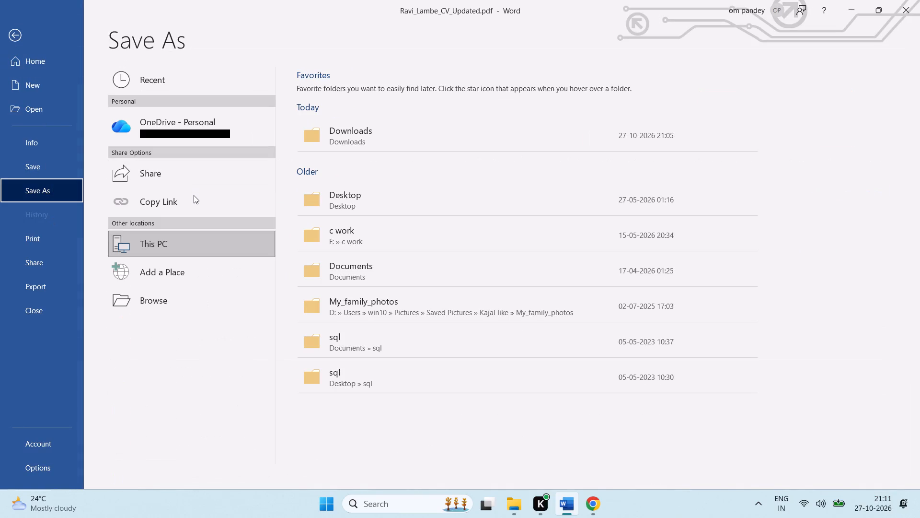
pyautogui.click(385, 146)
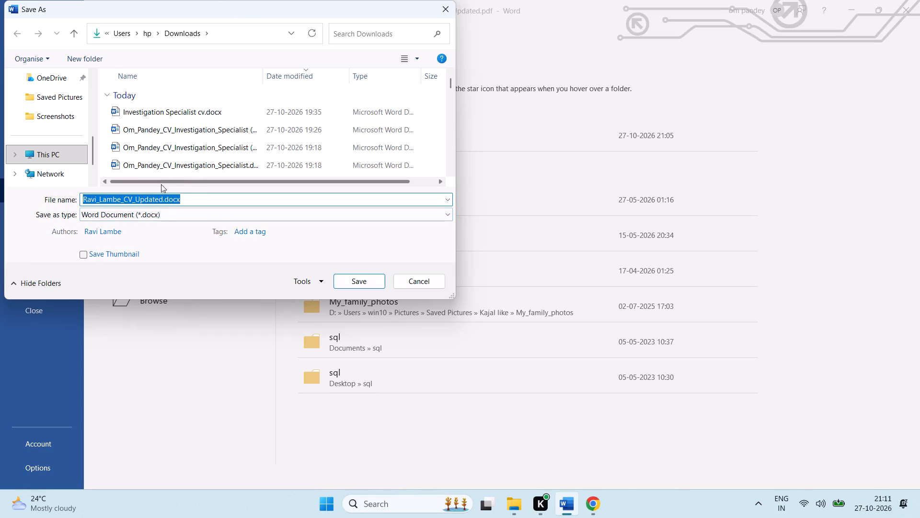
pyautogui.click(135, 201)
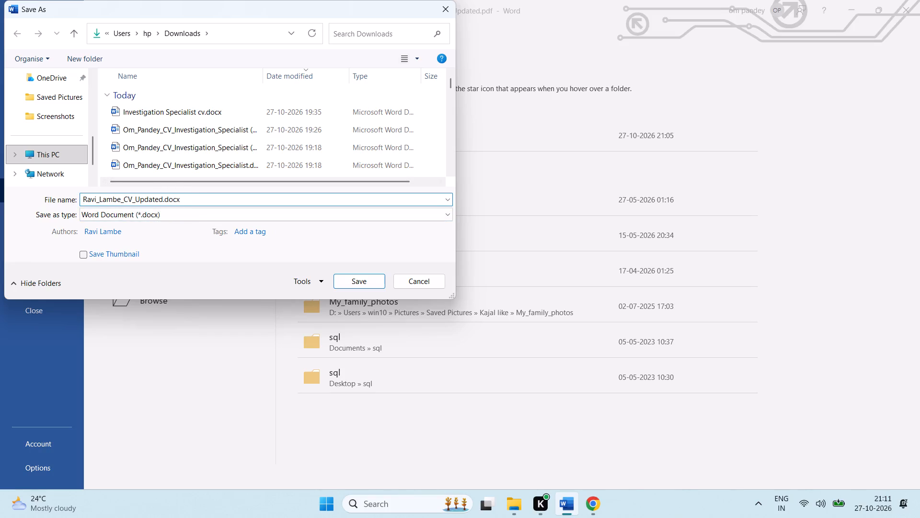
pyautogui.press('1')
pyautogui.click(352, 279)
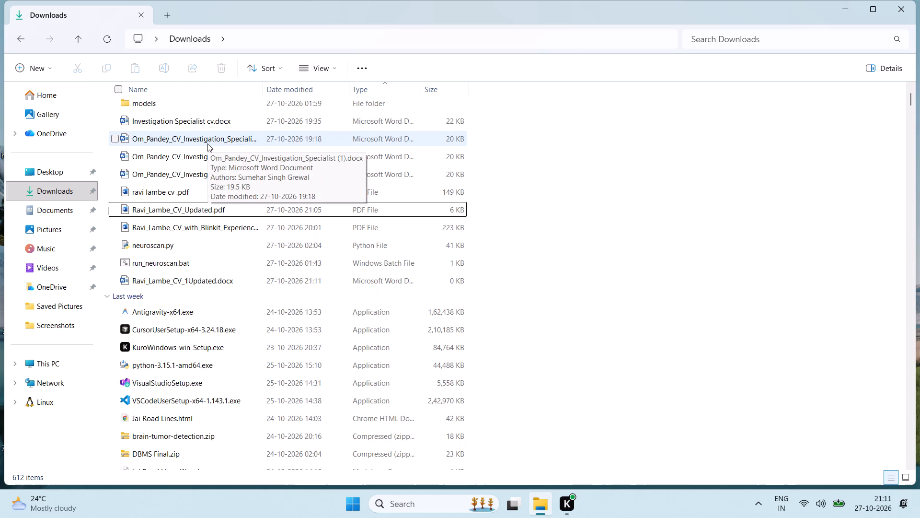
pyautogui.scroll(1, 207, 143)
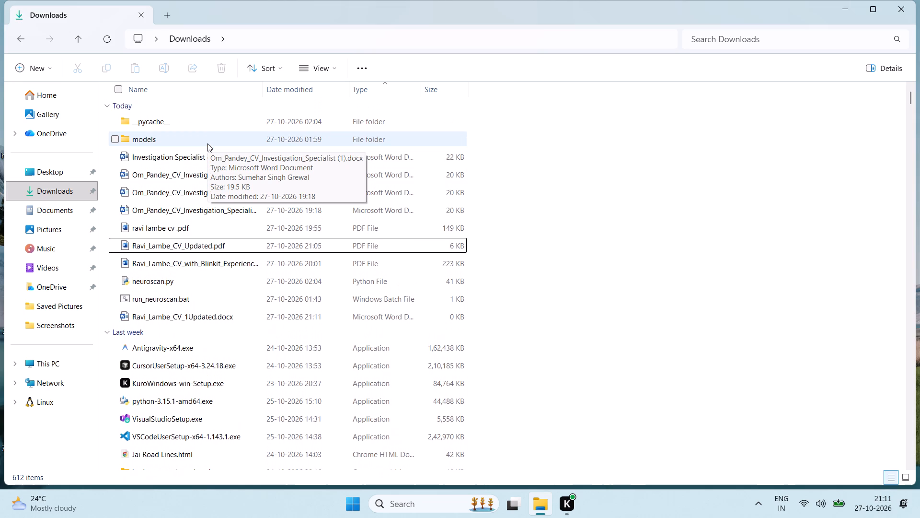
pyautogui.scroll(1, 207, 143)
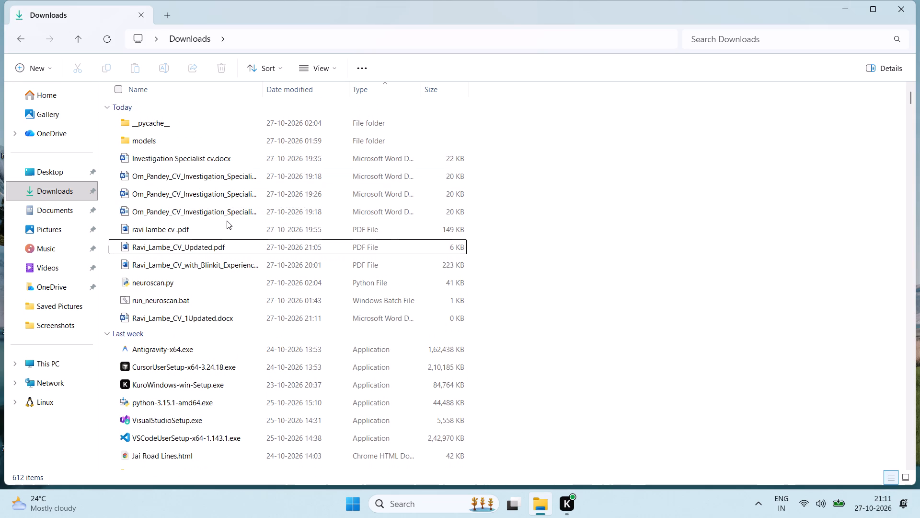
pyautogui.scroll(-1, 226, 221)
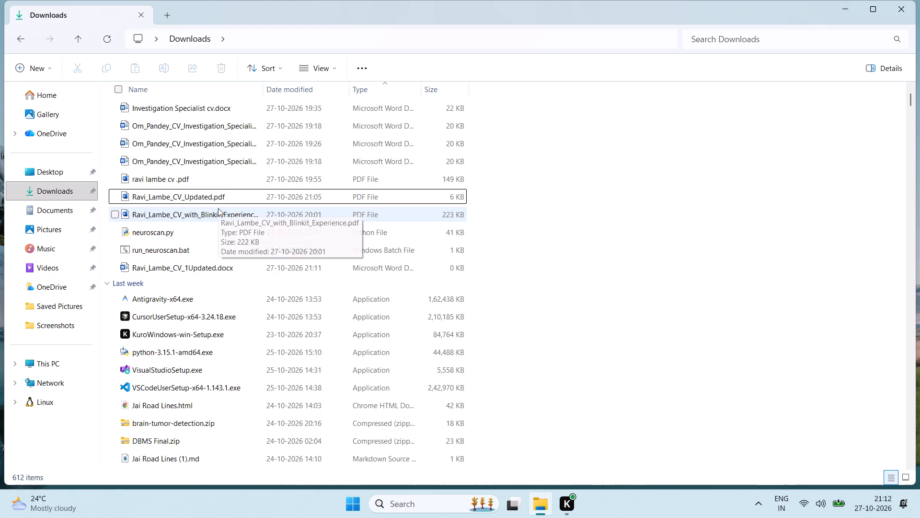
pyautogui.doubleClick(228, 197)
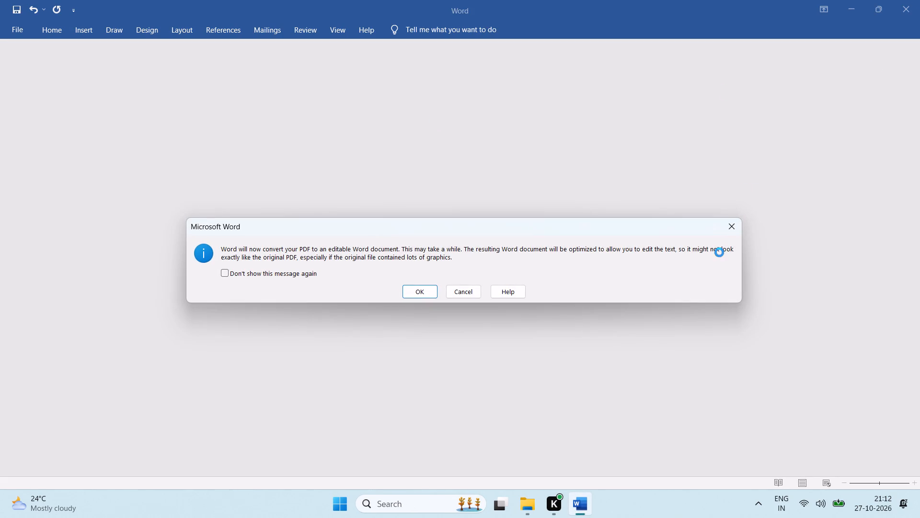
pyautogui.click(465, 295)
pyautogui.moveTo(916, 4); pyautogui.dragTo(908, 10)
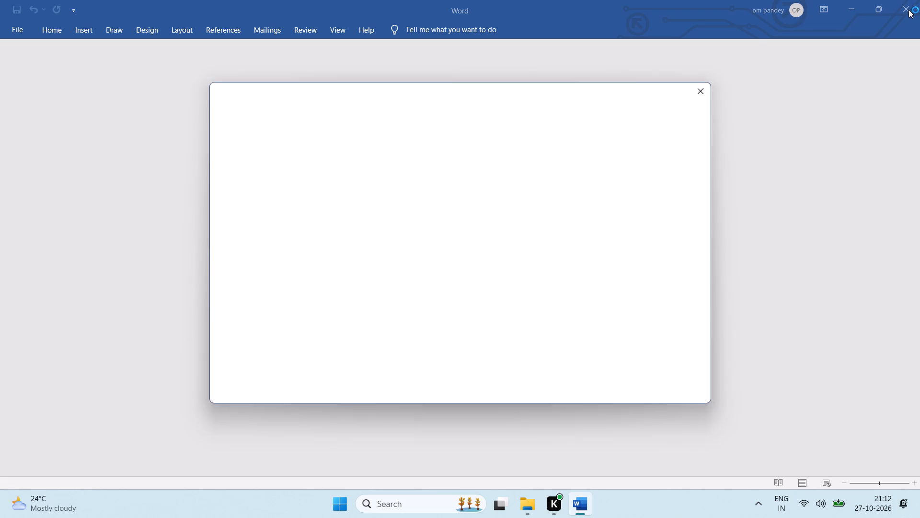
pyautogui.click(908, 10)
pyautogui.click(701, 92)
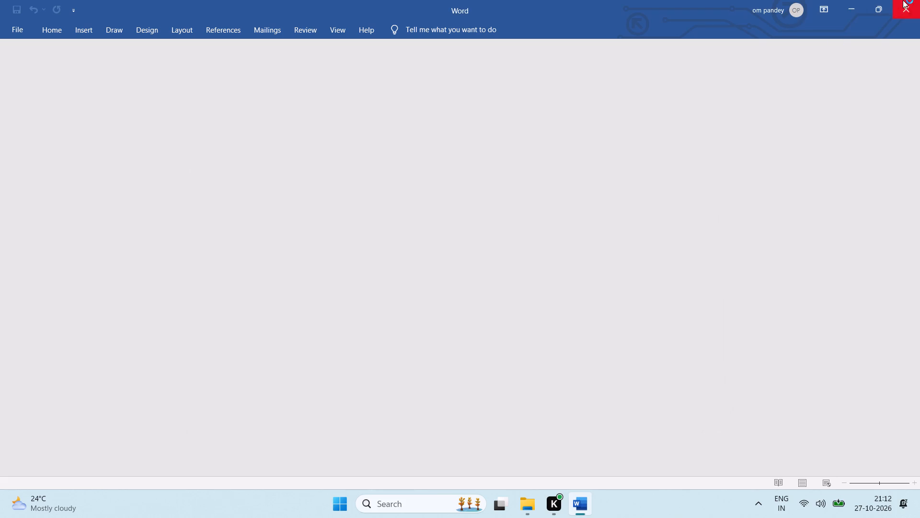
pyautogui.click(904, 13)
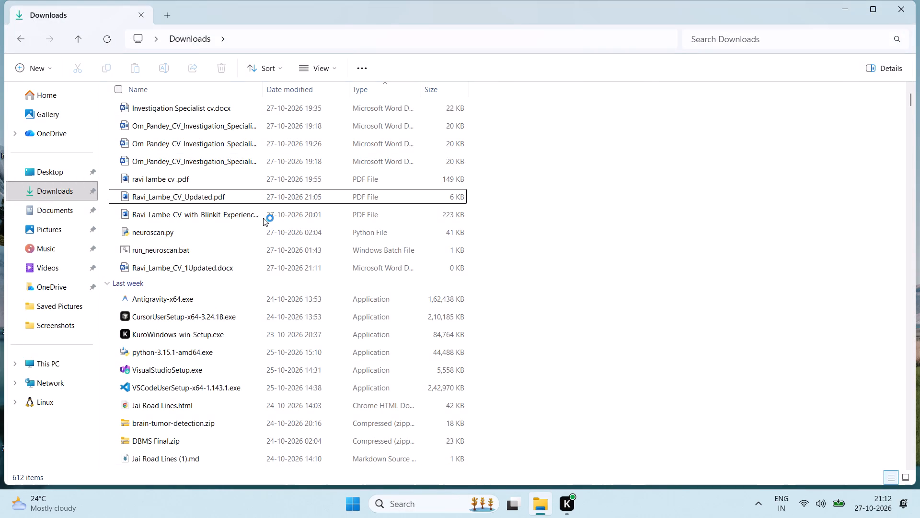
# Delete the CV PDF whose file name ends in "CV_Updated.pdf" from the Downloads folder.
pyautogui.click(242, 201)
pyautogui.rightClick(242, 201)
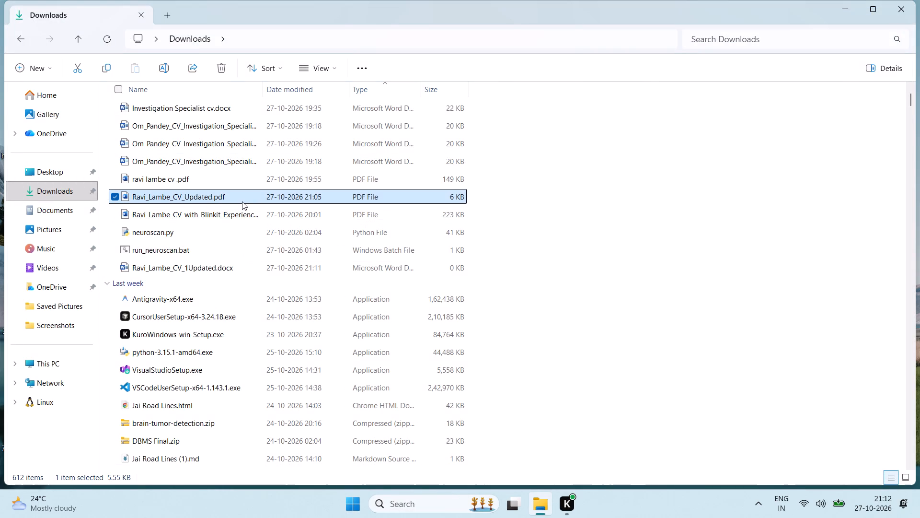
pyautogui.click(220, 71)
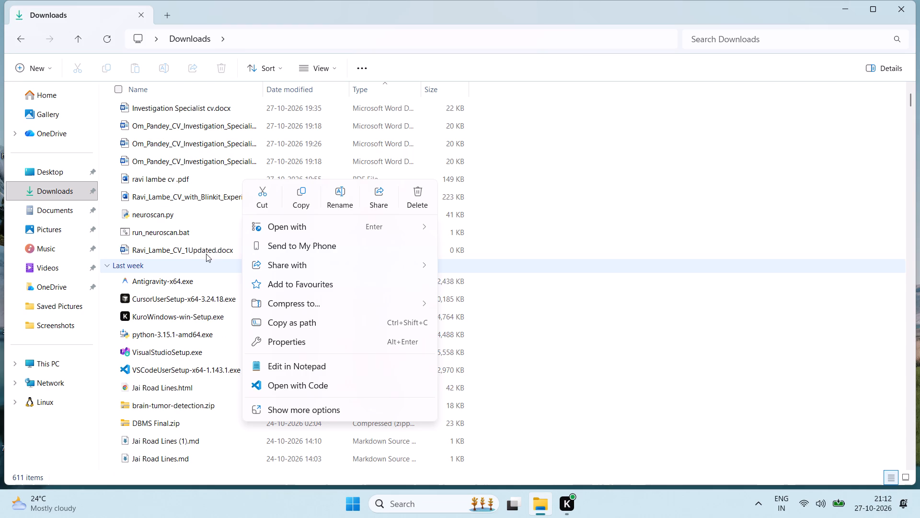
# Copy the Word version of the CV, the file ending in "CV_1Updated.docx", from the Downloads folder.
pyautogui.click(206, 254)
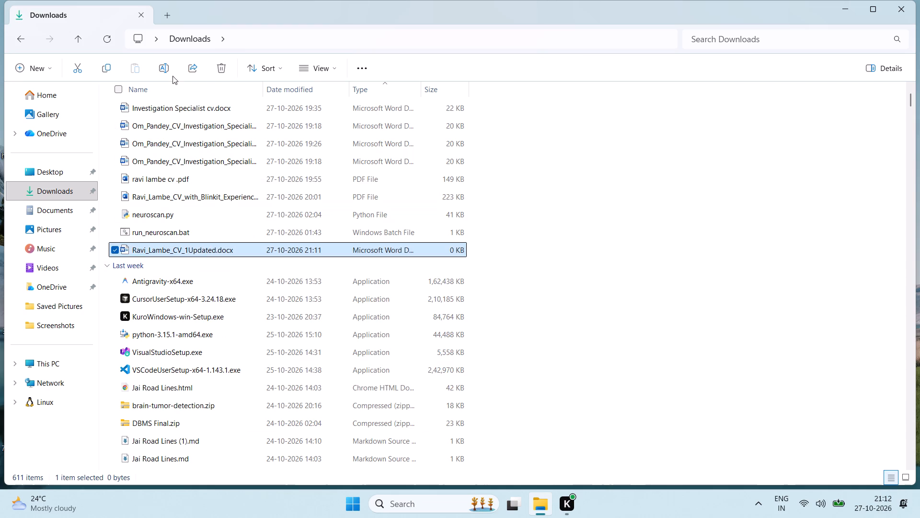
pyautogui.click(106, 72)
# Open Windows search to look for an app to launch.
pyautogui.click(412, 501)
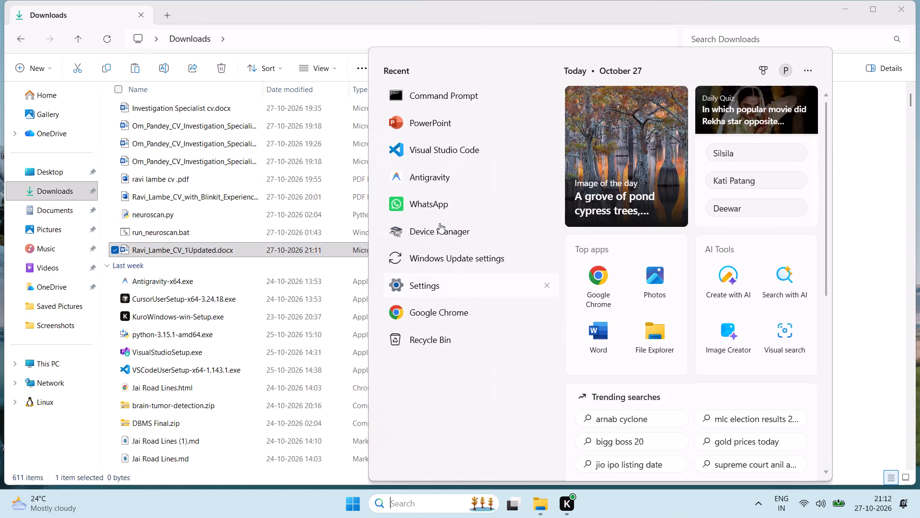
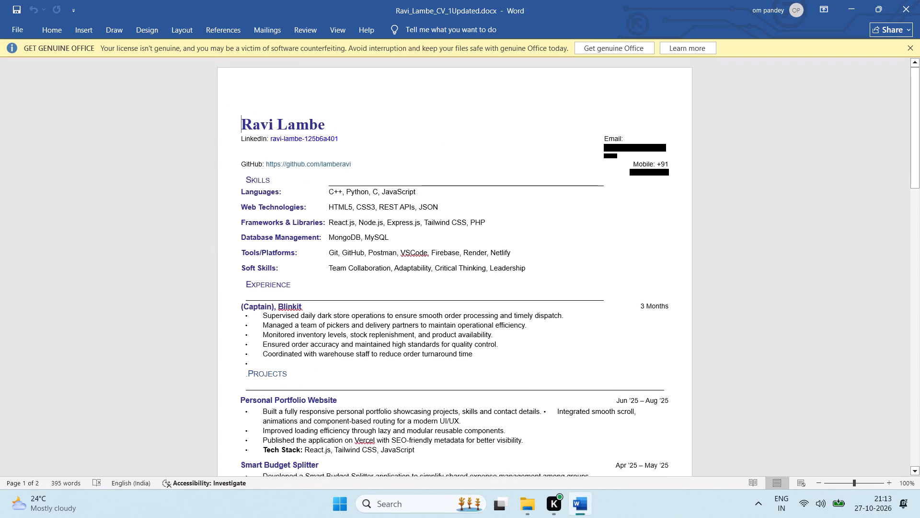
# Look over the first page of the CV document ending in "CV_1Updated.docx" and close it.
pyautogui.scroll(-1, 215, 245)
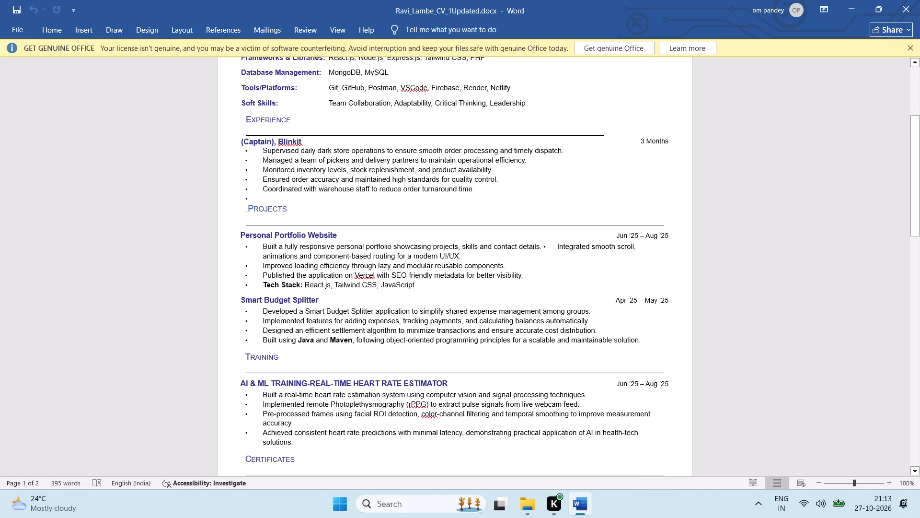
pyautogui.click(914, 17)
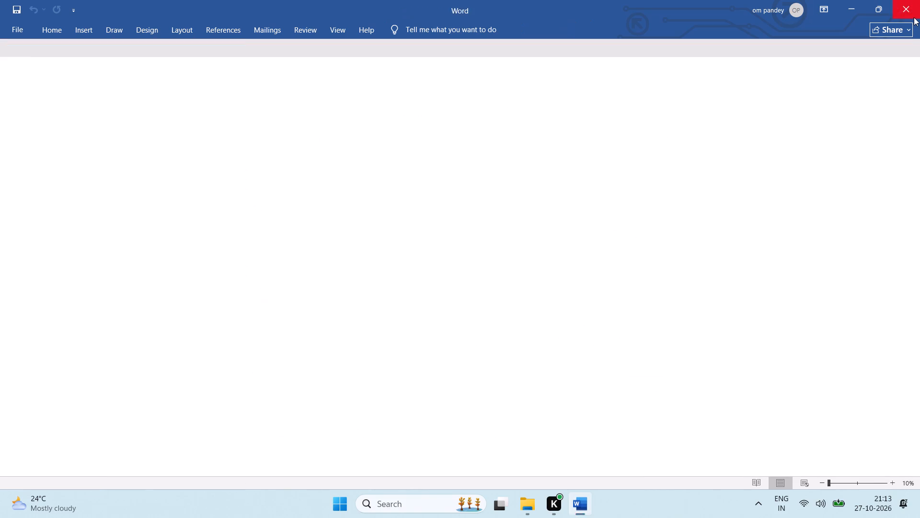
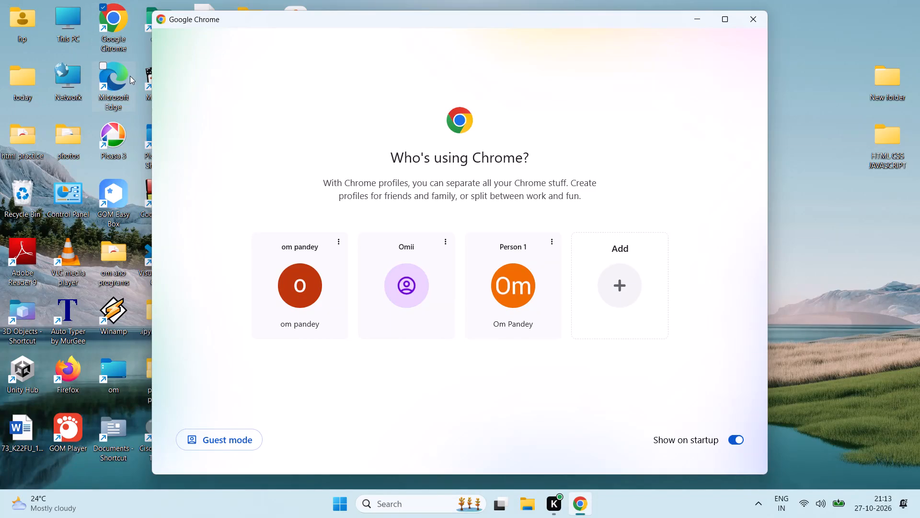
# Using the Person 1 Chrome profile, search Google for "word to pdf" and open iLovePDF's Word to PDF converter.
pyautogui.click(526, 294)
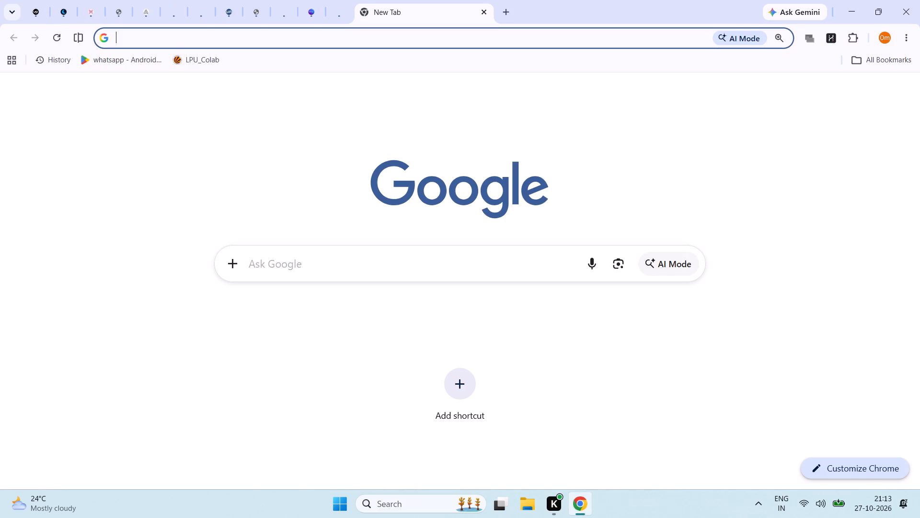
pyautogui.click(325, 249)
pyautogui.press('w')
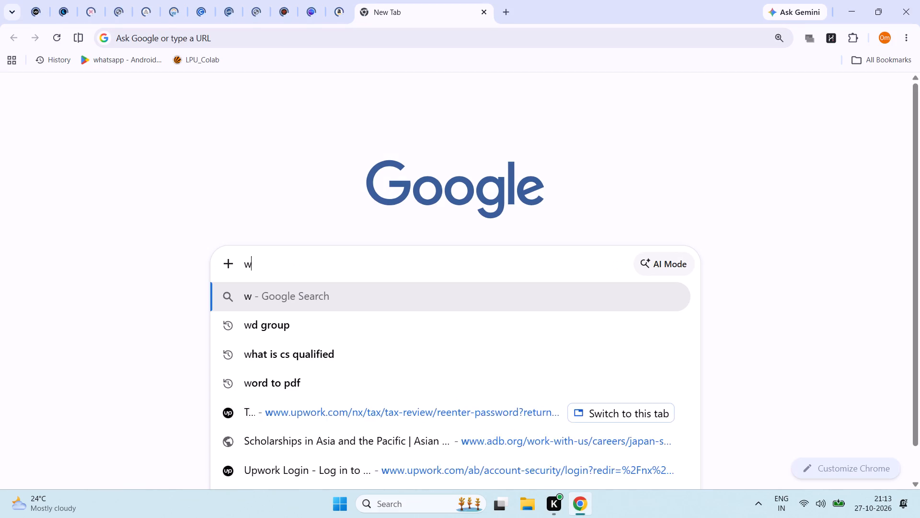
pyautogui.click(326, 378)
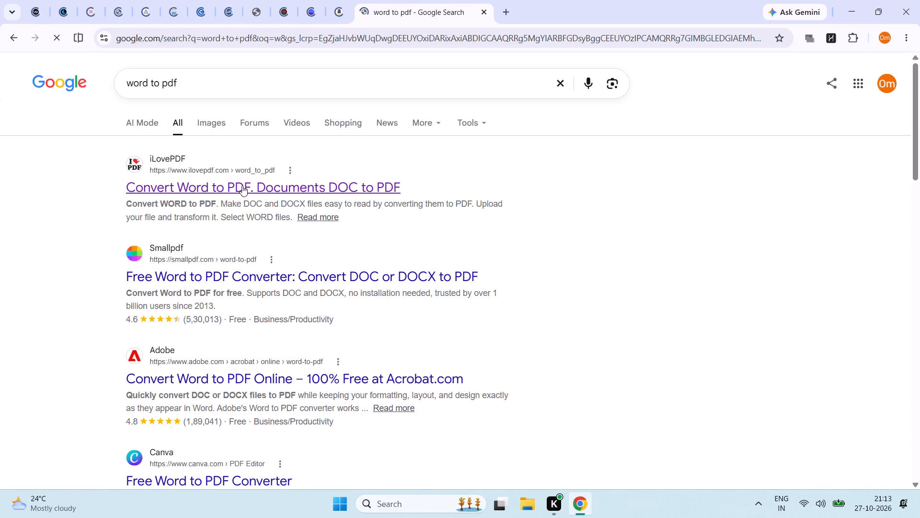
pyautogui.click(245, 182)
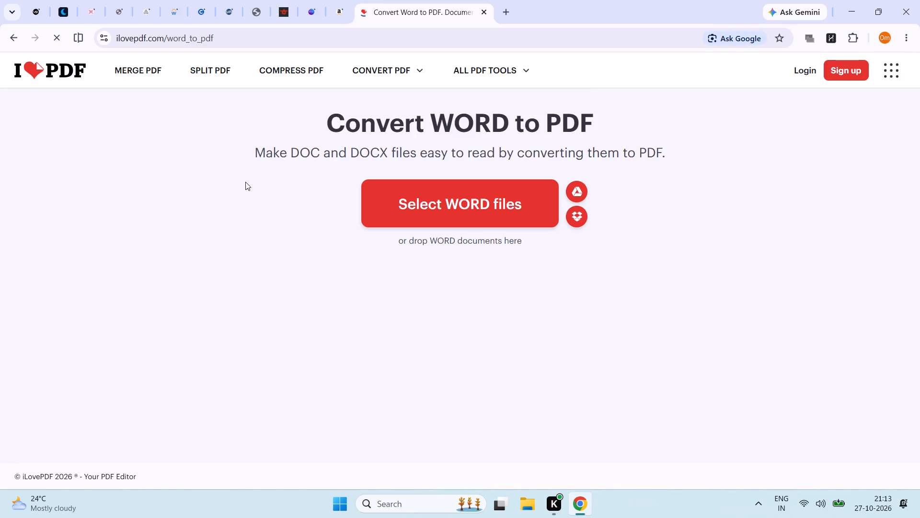
# Upload the CV document ending in "CV_1Updated.docx" from Downloads and convert it to PDF.
pyautogui.click(495, 217)
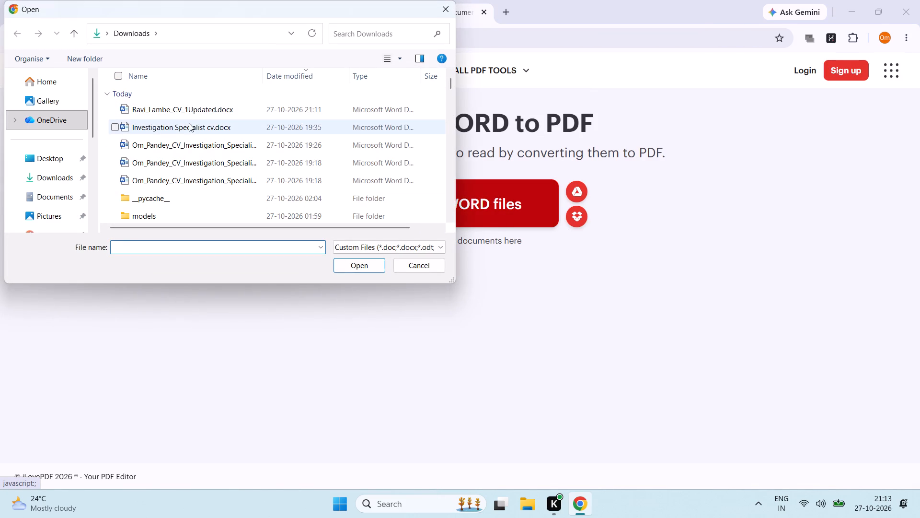
pyautogui.click(199, 105)
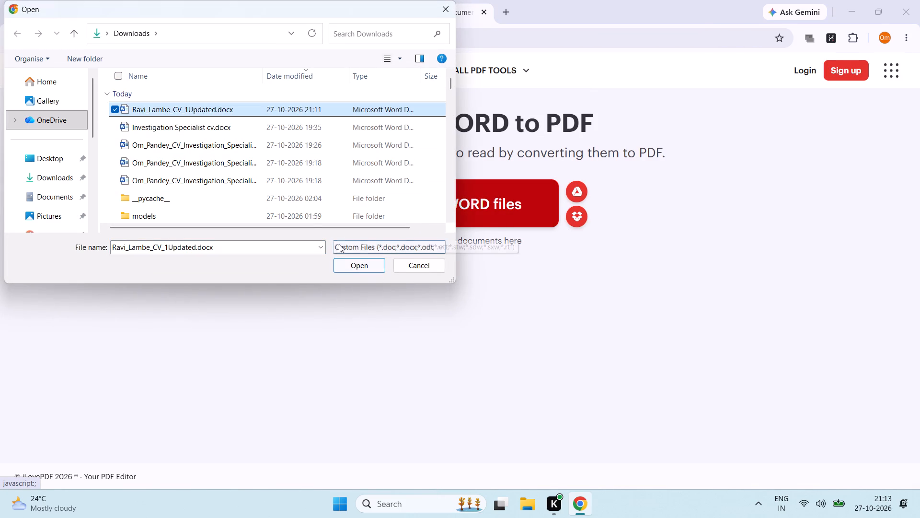
pyautogui.click(373, 267)
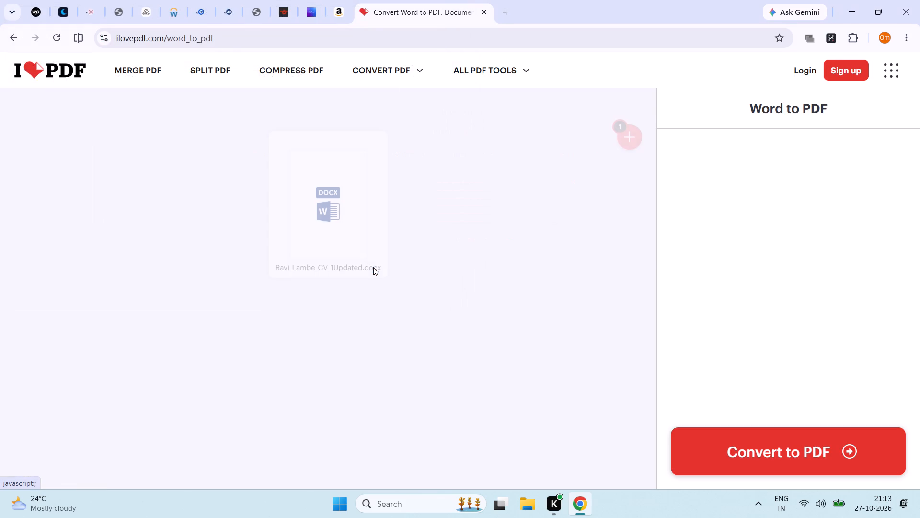
pyautogui.click(733, 455)
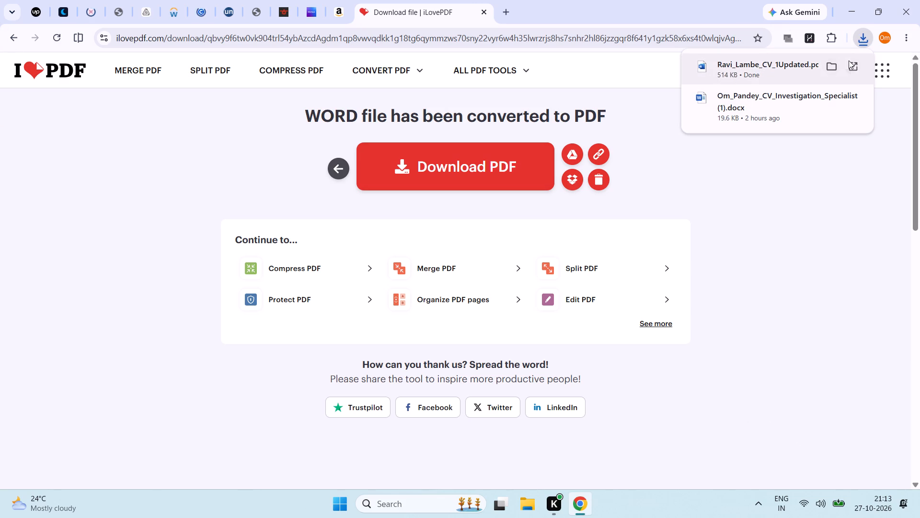
# Open the downloaded CV PDF ending in "CV_1Updated.pdf" to check its first page, and close it.
pyautogui.click(846, 67)
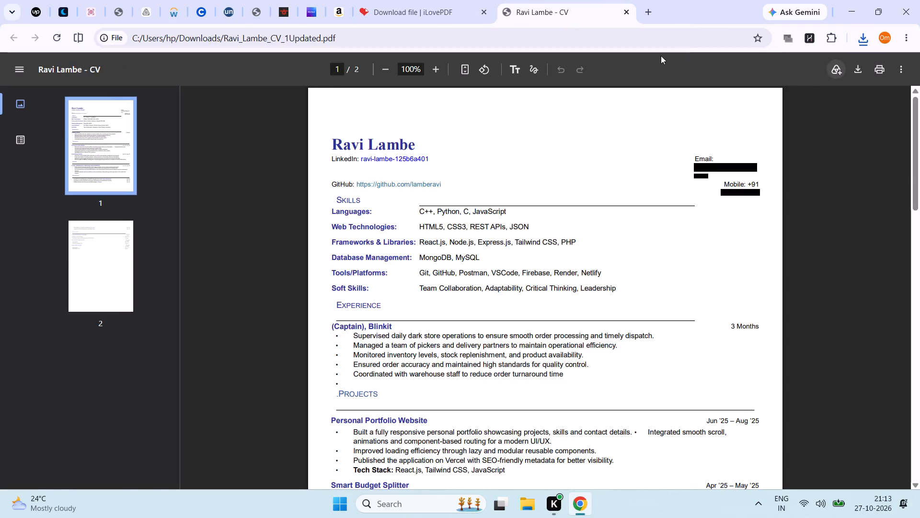
pyautogui.click(627, 13)
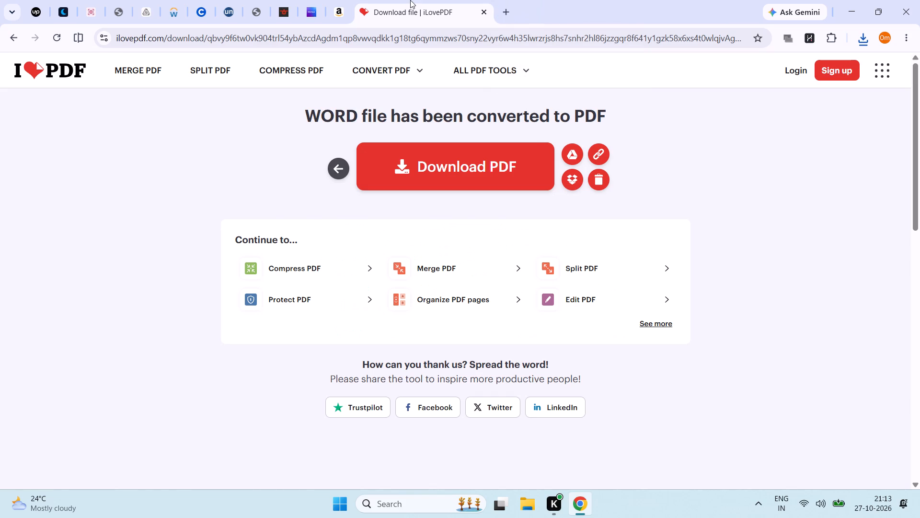
# Download the converted CV PDF once more, checking it in the recent downloads before closing the browser.
pyautogui.click(464, 157)
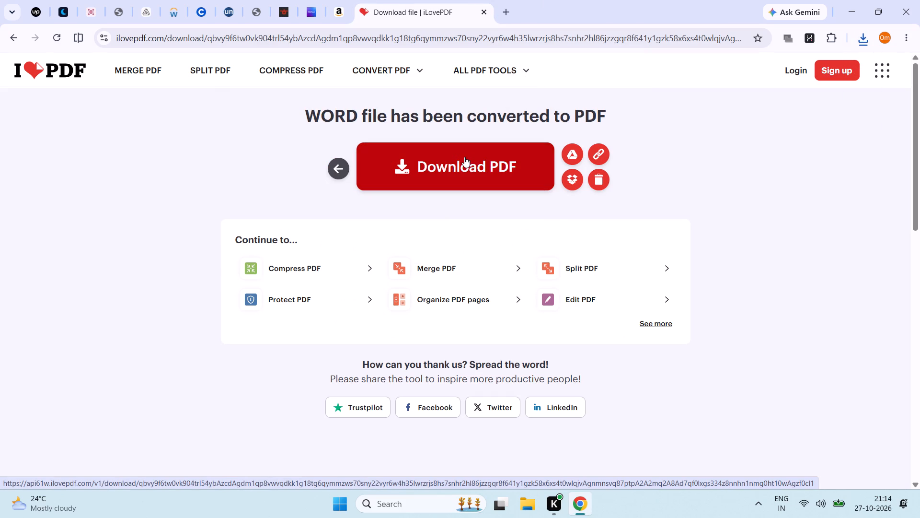
pyautogui.click(863, 39)
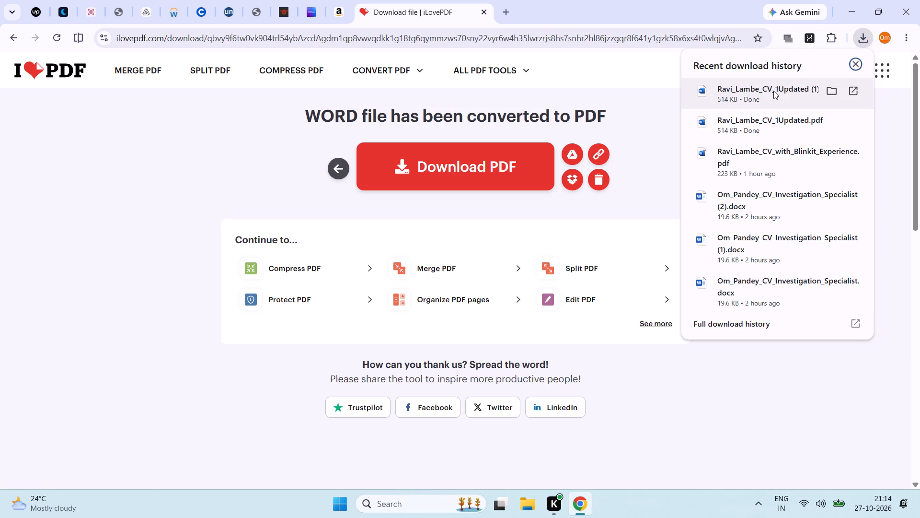
pyautogui.click(919, 21)
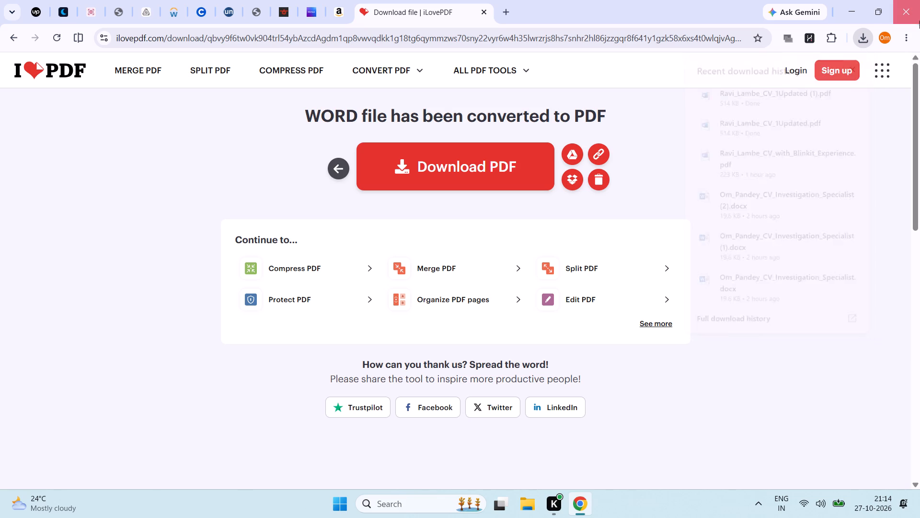
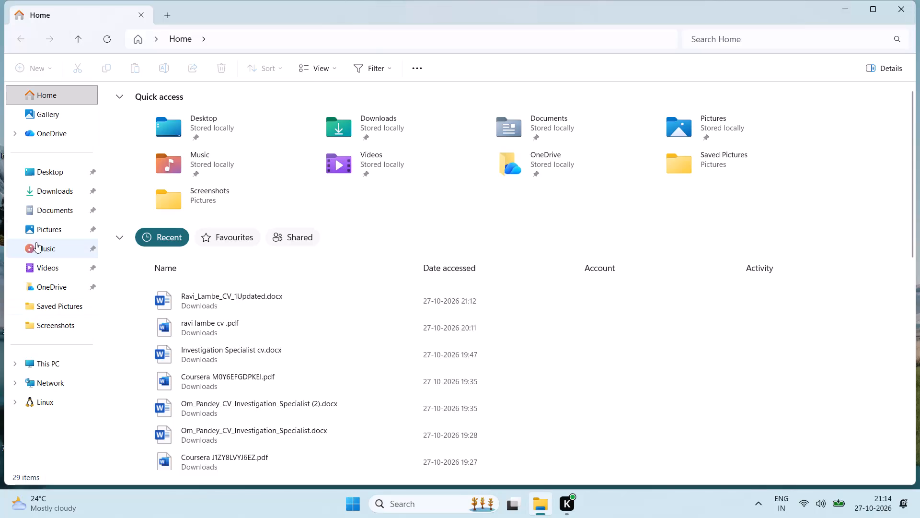
# Open the CV PDF ending in "CV_1Updated (1).pdf" from the Downloads folder in Word, accepting its conversion to an editable document.
pyautogui.click(47, 193)
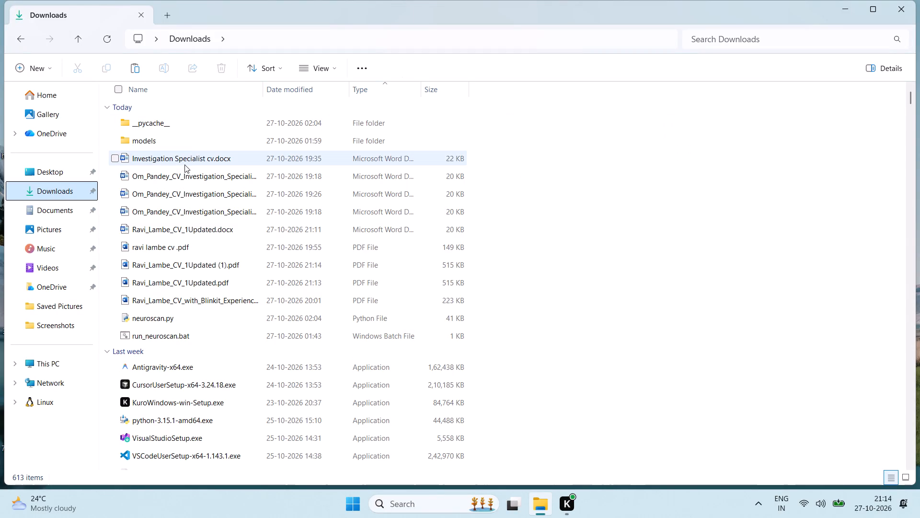
pyautogui.scroll(-1, 184, 165)
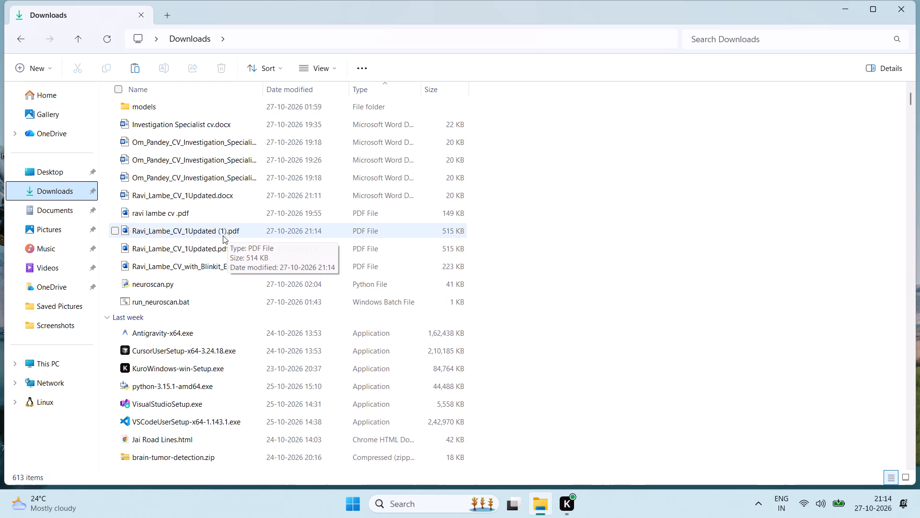
pyautogui.click(223, 235)
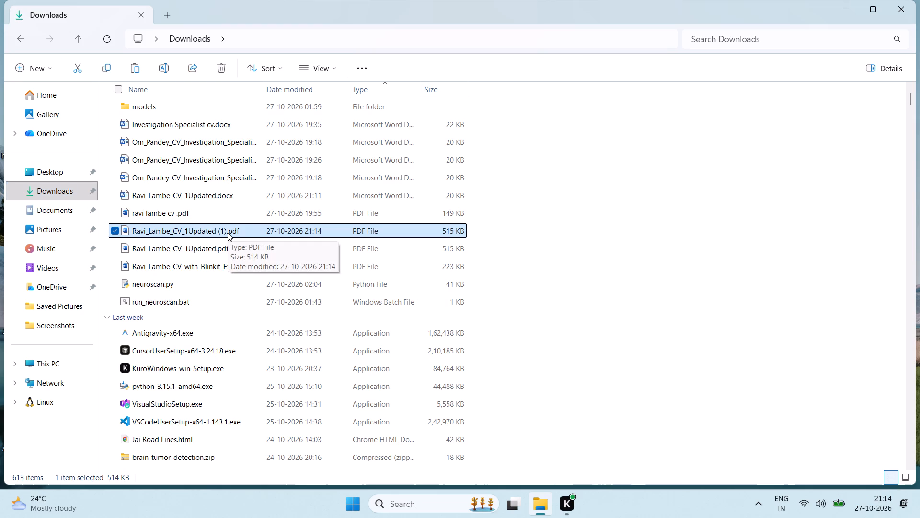
pyautogui.click(228, 233)
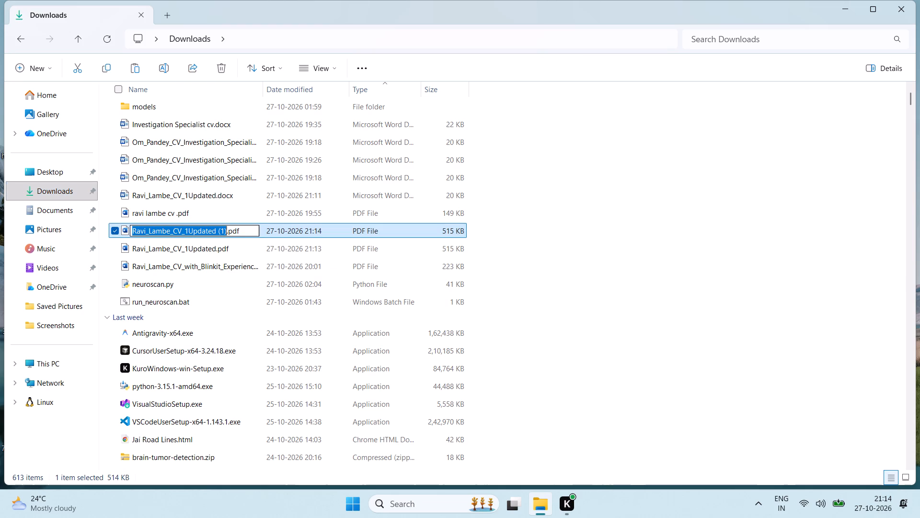
pyautogui.click(276, 240)
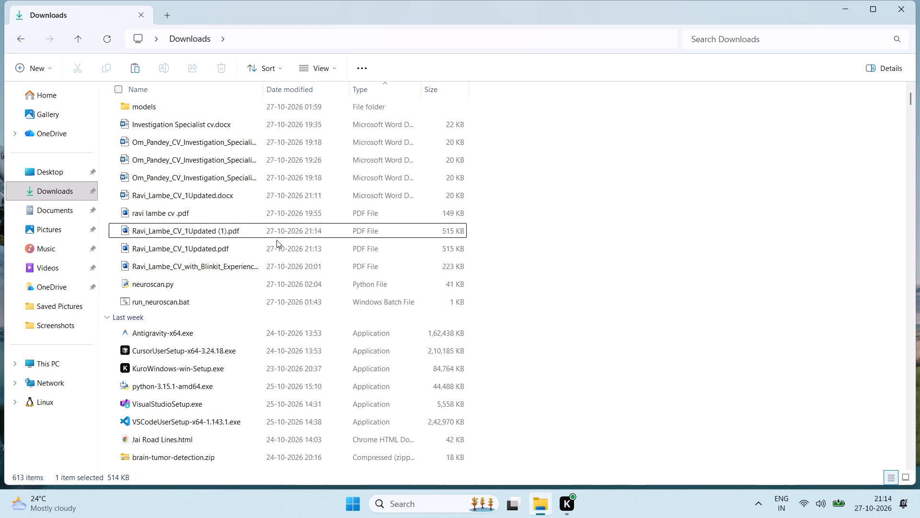
pyautogui.doubleClick(280, 238)
pyautogui.doubleClick(253, 232)
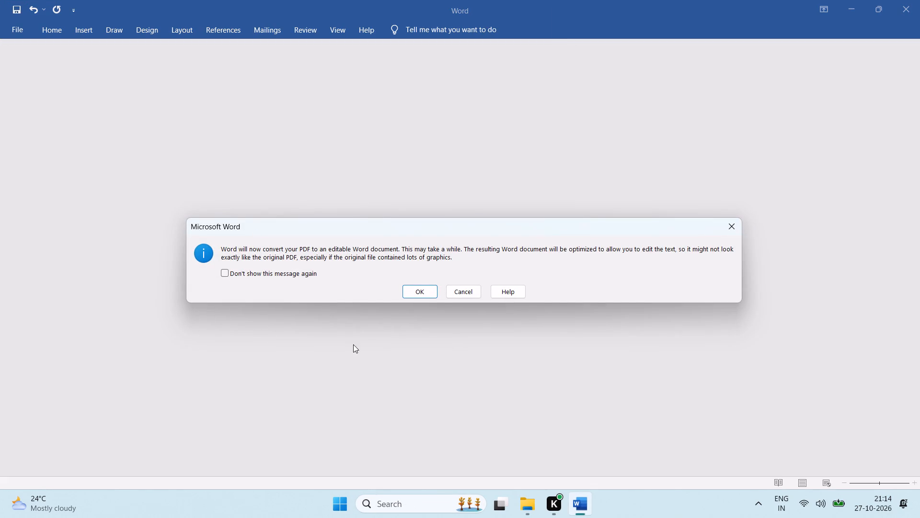
pyautogui.click(425, 292)
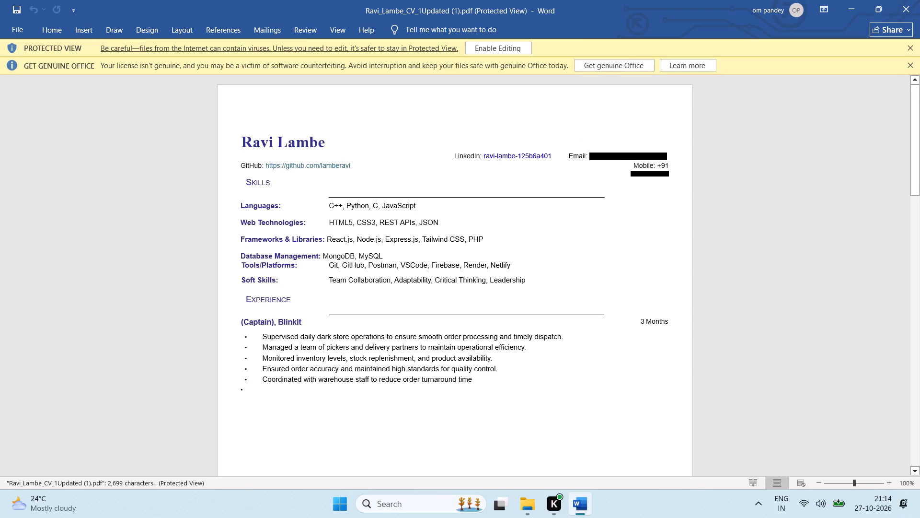
# Review the layout of both pages of the CV, from the Blinkit experience through projects, certificates and education, and close the document.
pyautogui.scroll(-3, 465, 281)
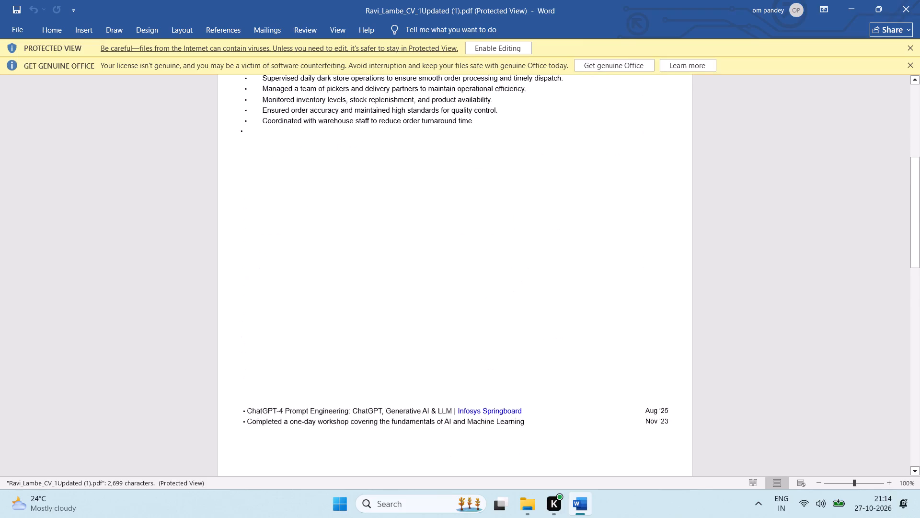
pyautogui.scroll(-9, 465, 281)
pyautogui.scroll(1, 465, 281)
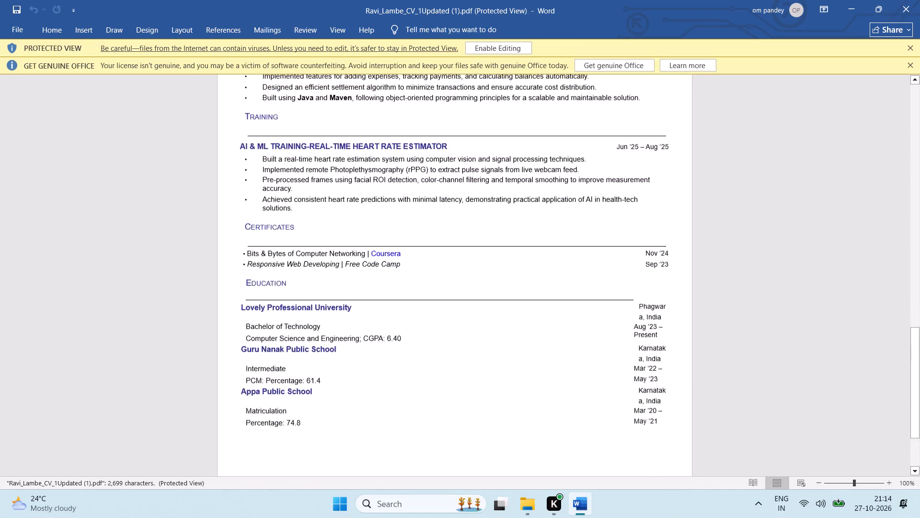
pyautogui.scroll(3, 465, 281)
pyautogui.scroll(-1, 465, 281)
pyautogui.scroll(4, 465, 281)
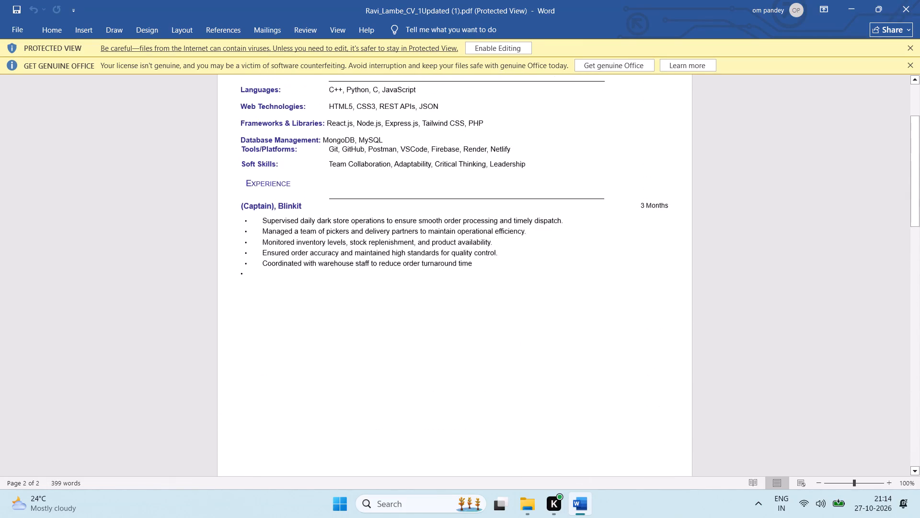
pyautogui.click(911, 3)
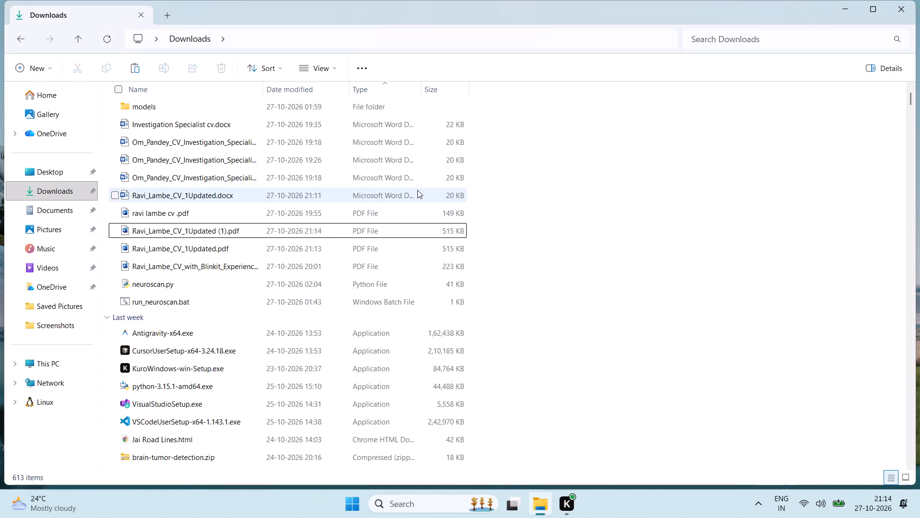
# Open the CV PDF ending in "CV_1Updated.pdf" in Word, accepting the conversion, check its page layout, and close it.
pyautogui.click(230, 247)
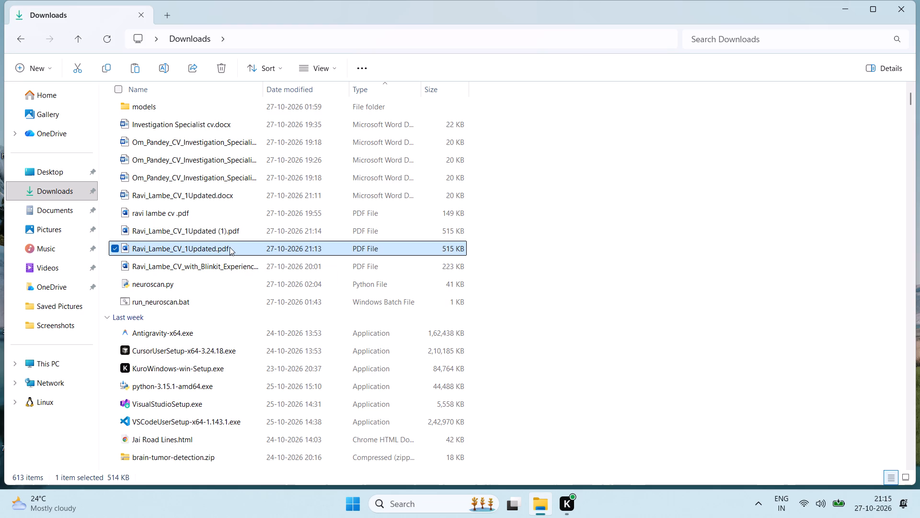
pyautogui.doubleClick(230, 247)
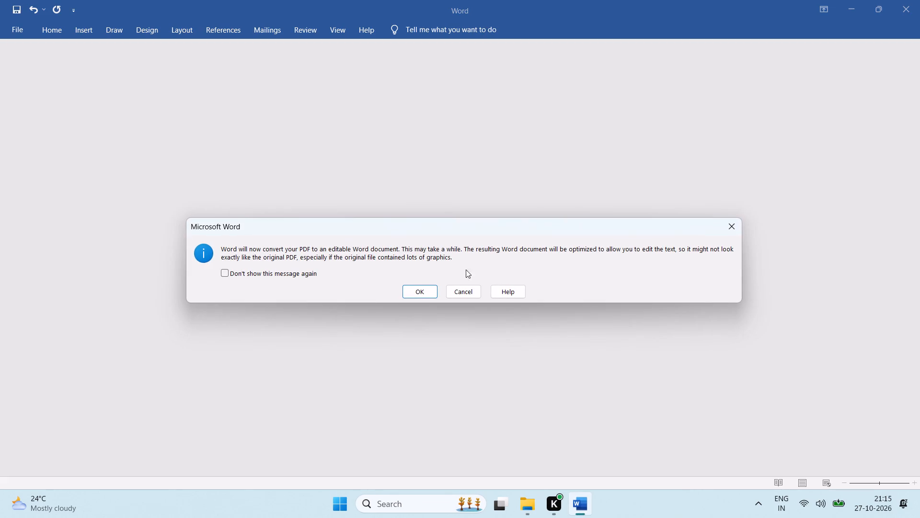
pyautogui.click(418, 297)
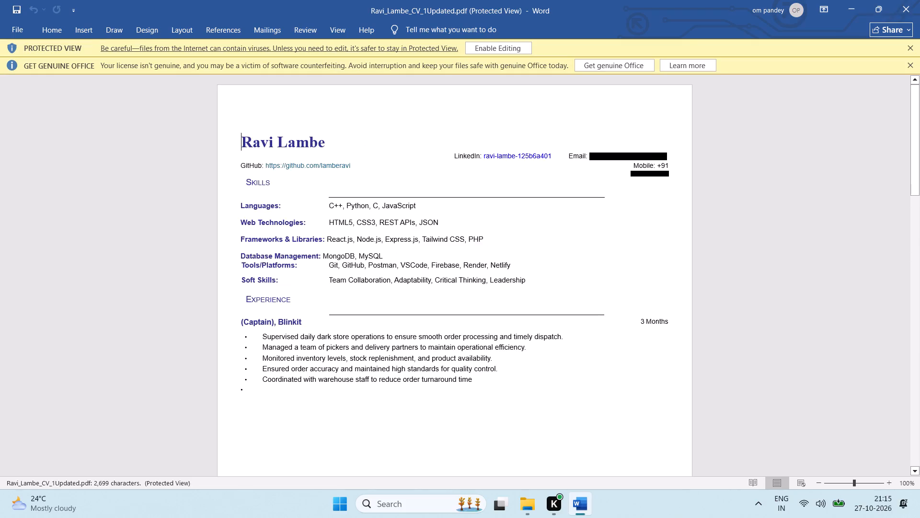
pyautogui.scroll(-3, 418, 297)
pyautogui.scroll(1, 418, 297)
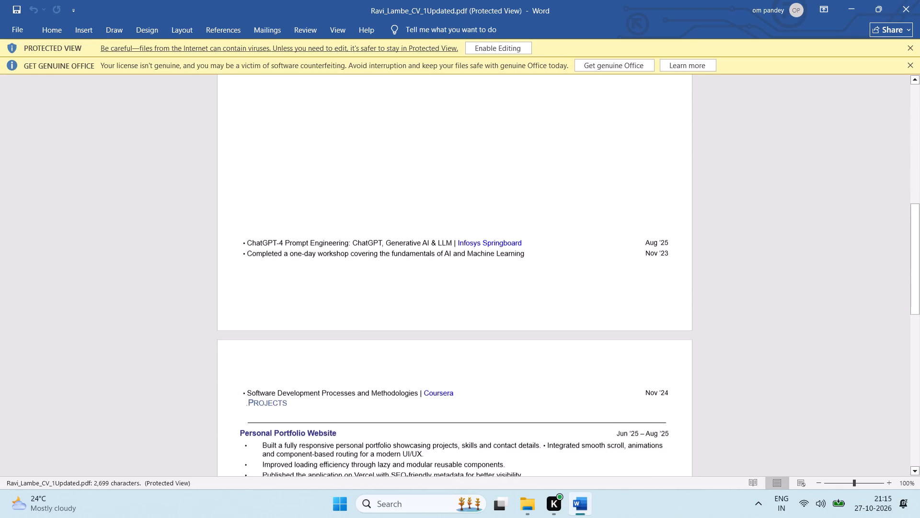
pyautogui.scroll(1, 418, 297)
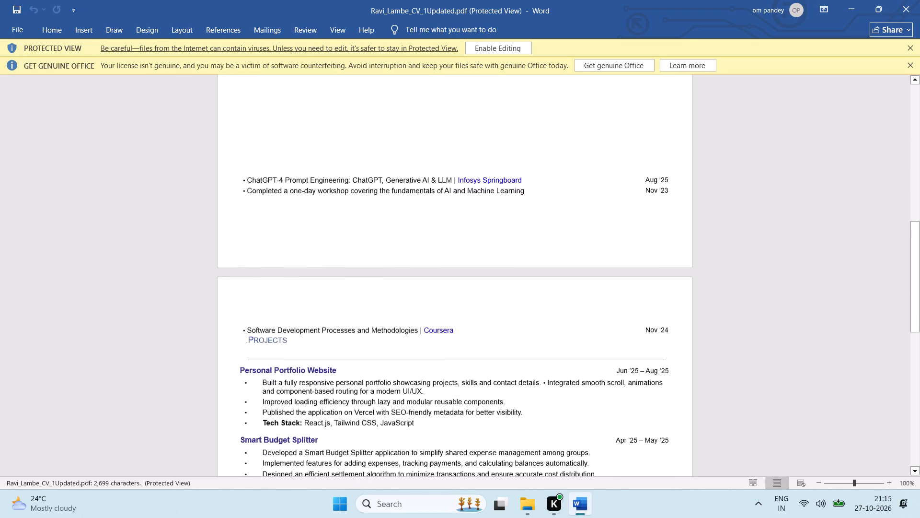
pyautogui.scroll(1, 418, 297)
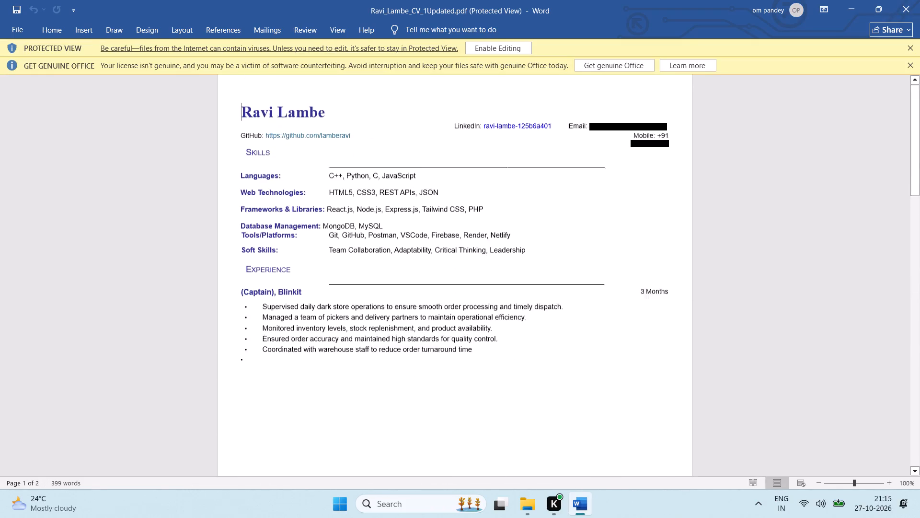
pyautogui.click(919, 0)
pyautogui.click(919, 0)
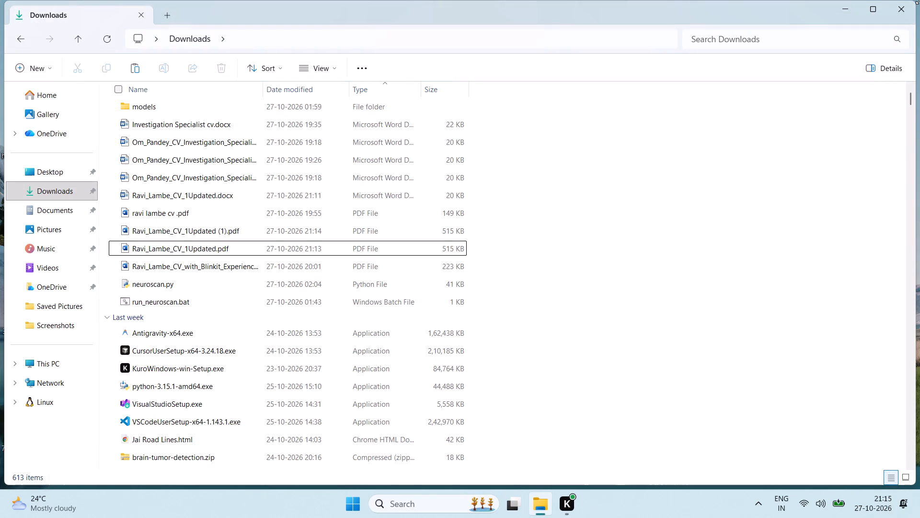
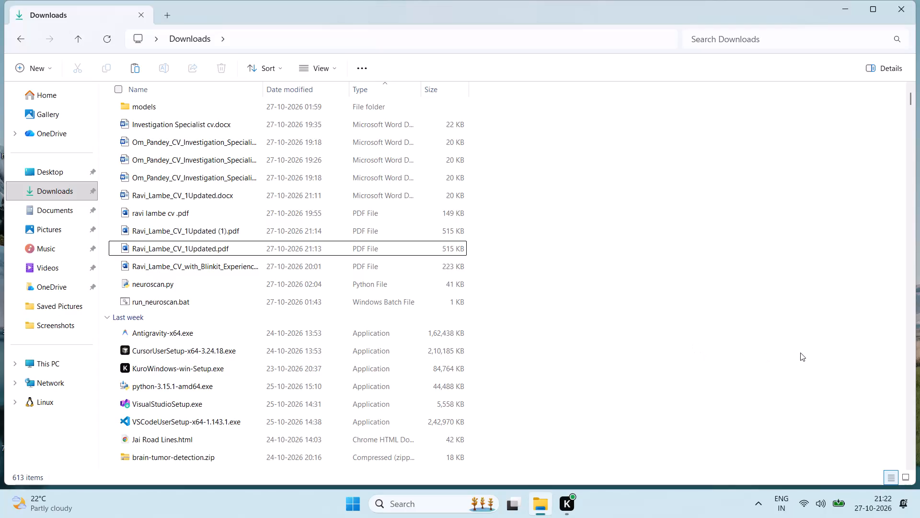
# Turn off Bluetooth in the Windows quick settings and return to the Downloads folder.
pyautogui.click(803, 501)
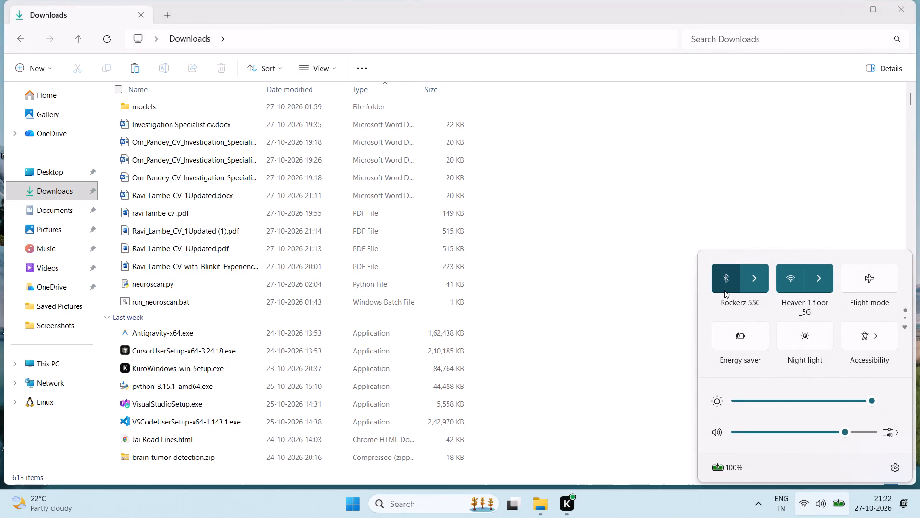
pyautogui.click(724, 290)
pyautogui.click(645, 216)
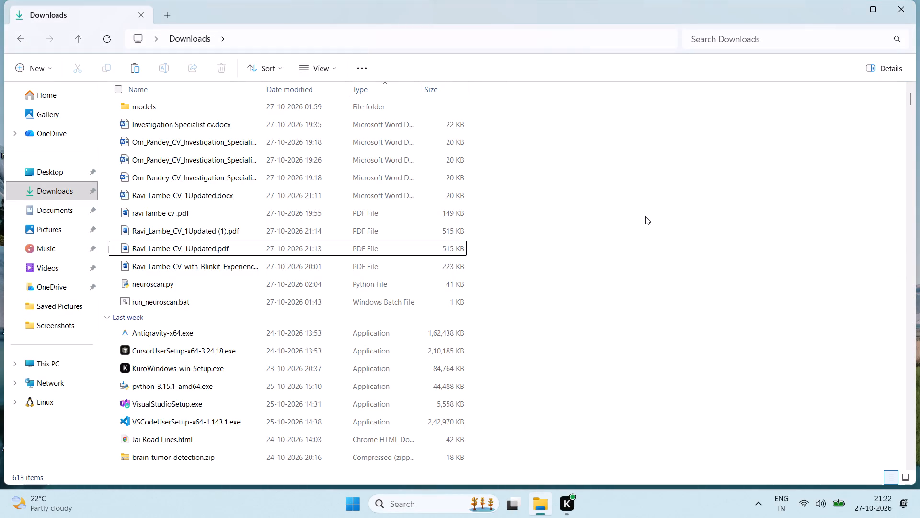
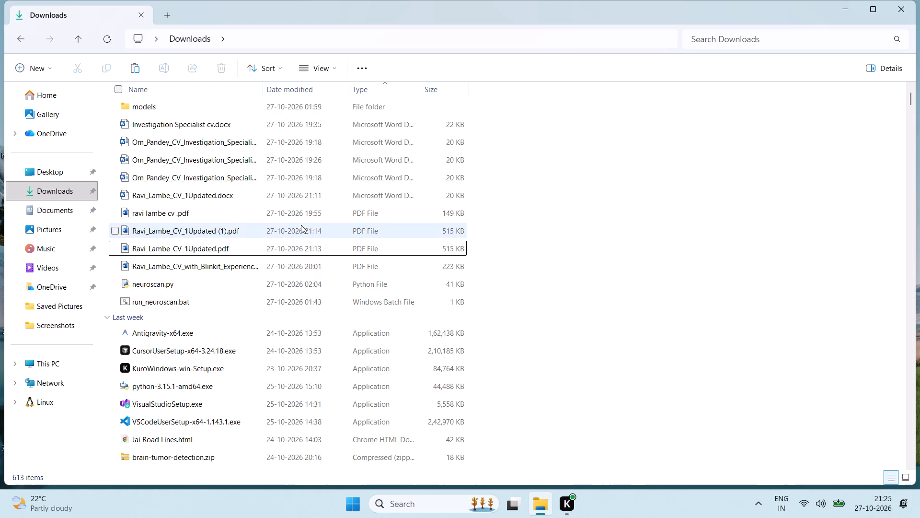
# Open the CV PDF ending in "1Updated" from Downloads in Word, accepting its conversion to an editable document.
pyautogui.scroll(-1, 321, 195)
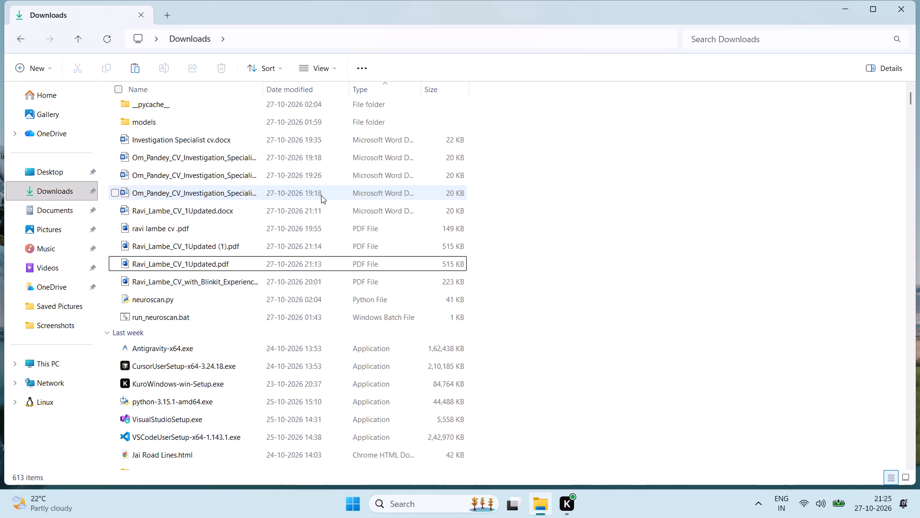
pyautogui.scroll(1, 321, 195)
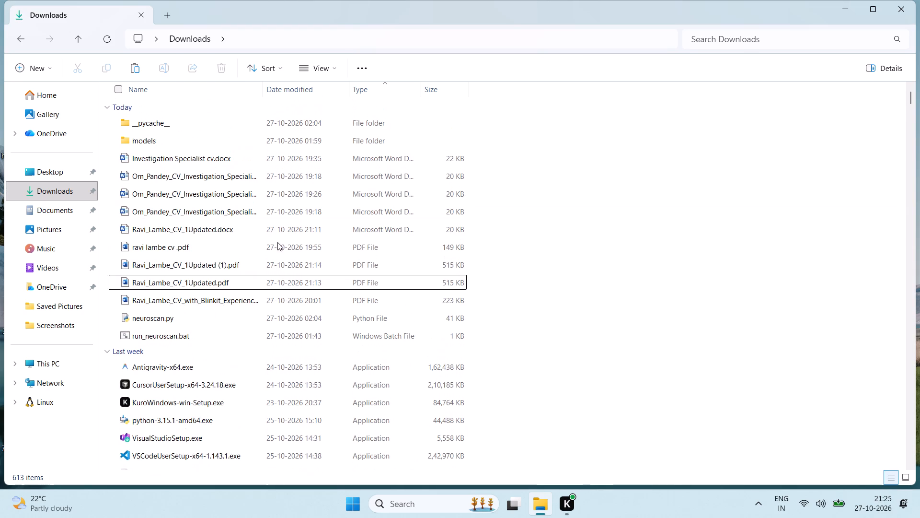
pyautogui.click(218, 270)
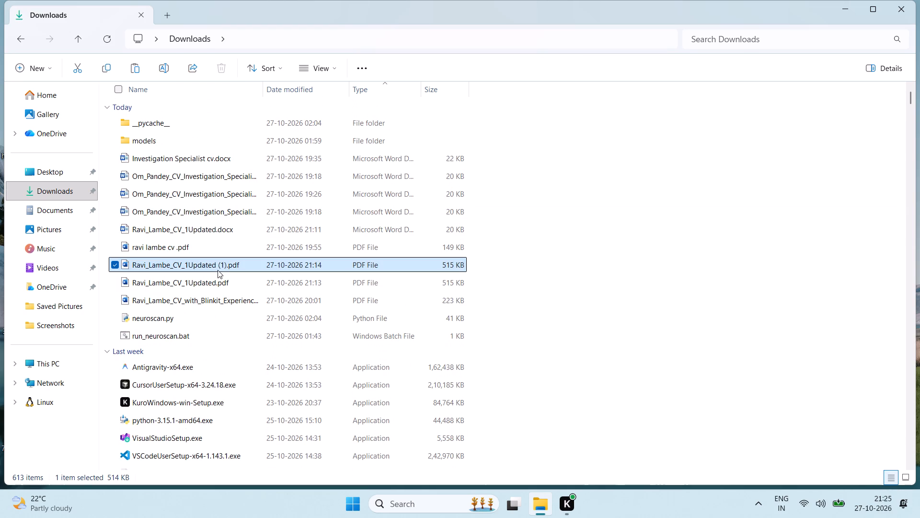
pyautogui.click(213, 281)
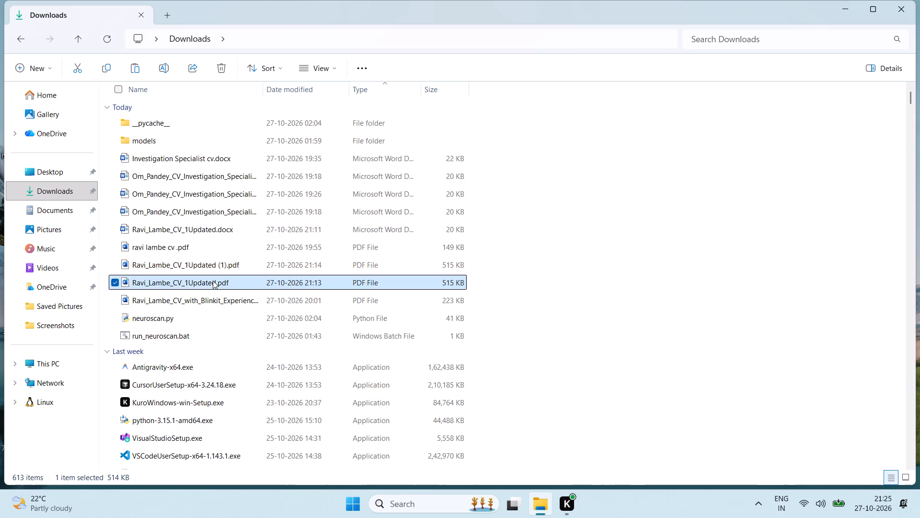
pyautogui.doubleClick(213, 281)
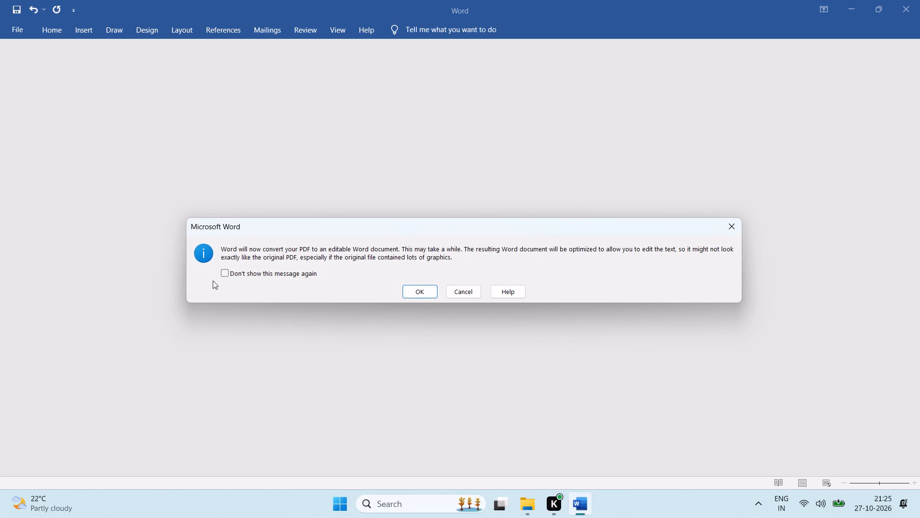
pyautogui.click(415, 300)
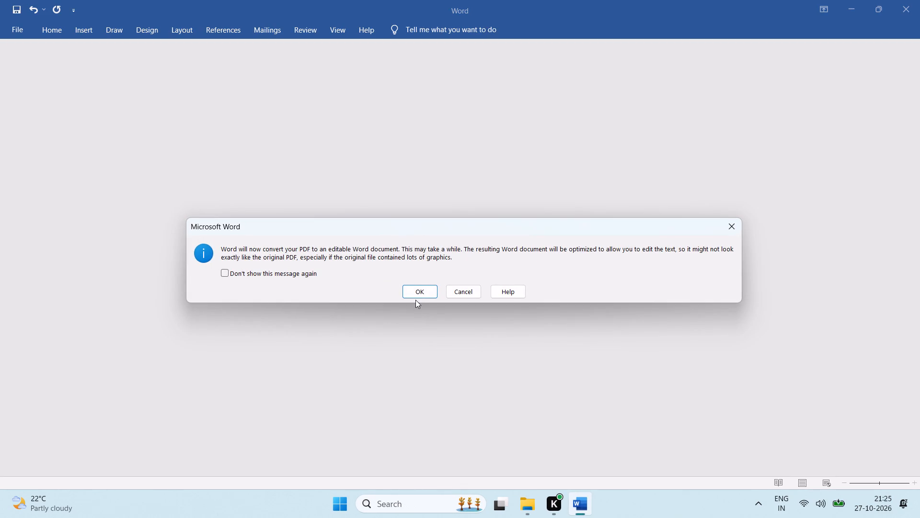
pyautogui.click(419, 296)
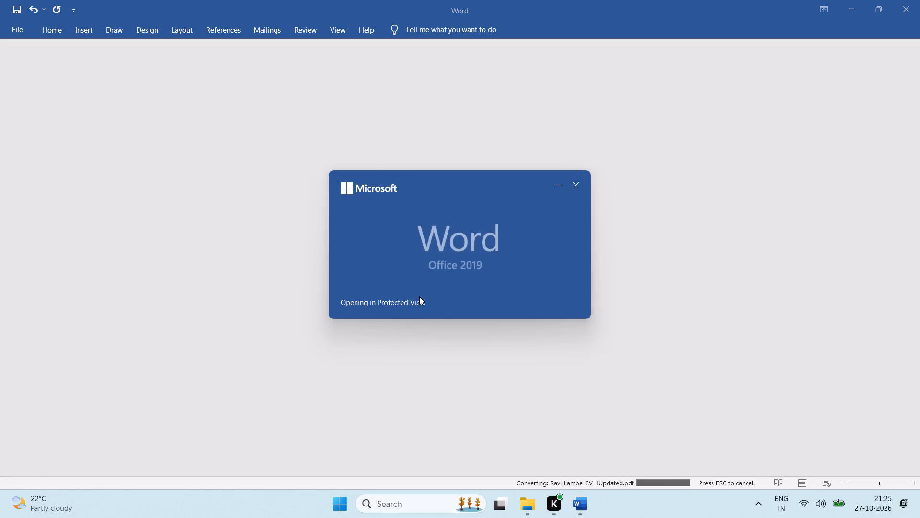
# Examine the layout of both CV pages, especially the spacing between the Blinkit experience, certificate lines and Projects section.
pyautogui.scroll(-1, 419, 296)
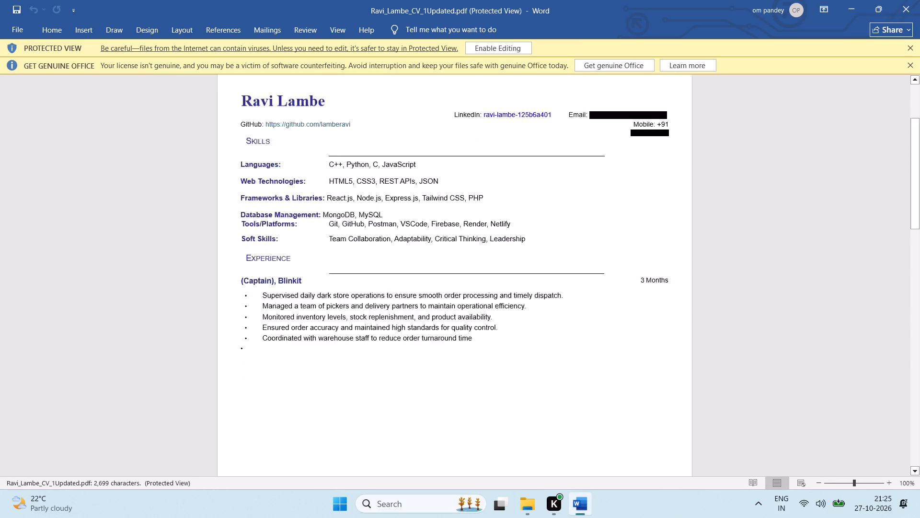
pyautogui.scroll(-4, 419, 296)
pyautogui.scroll(5, 419, 296)
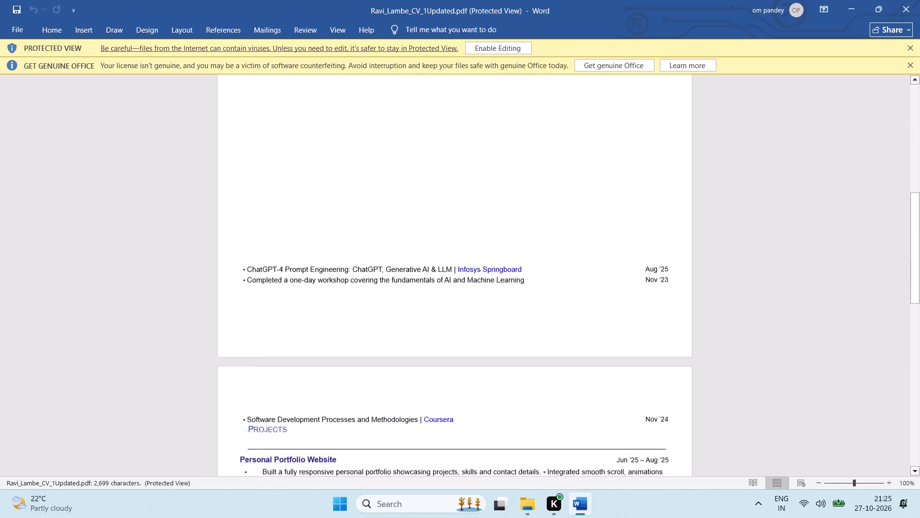
pyautogui.scroll(-1, 419, 296)
pyautogui.scroll(1, 419, 296)
pyautogui.scroll(-1, 419, 296)
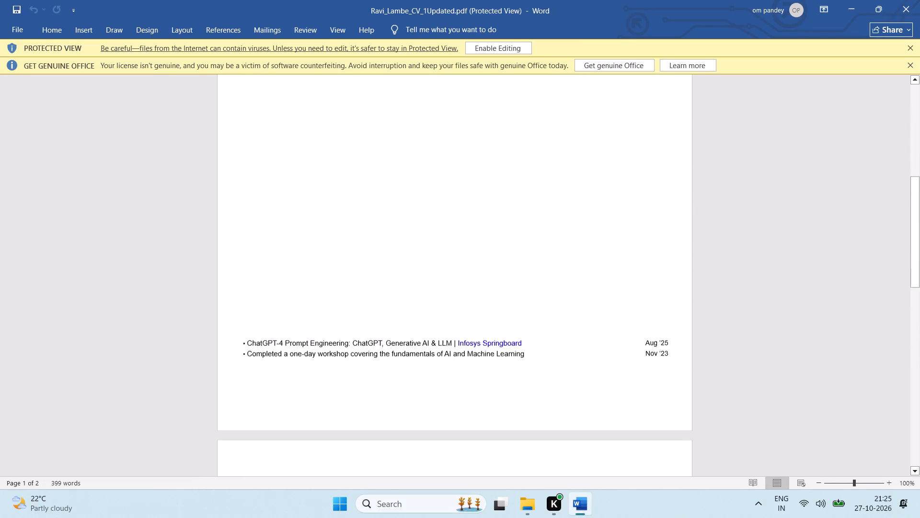
pyautogui.scroll(-2, 419, 296)
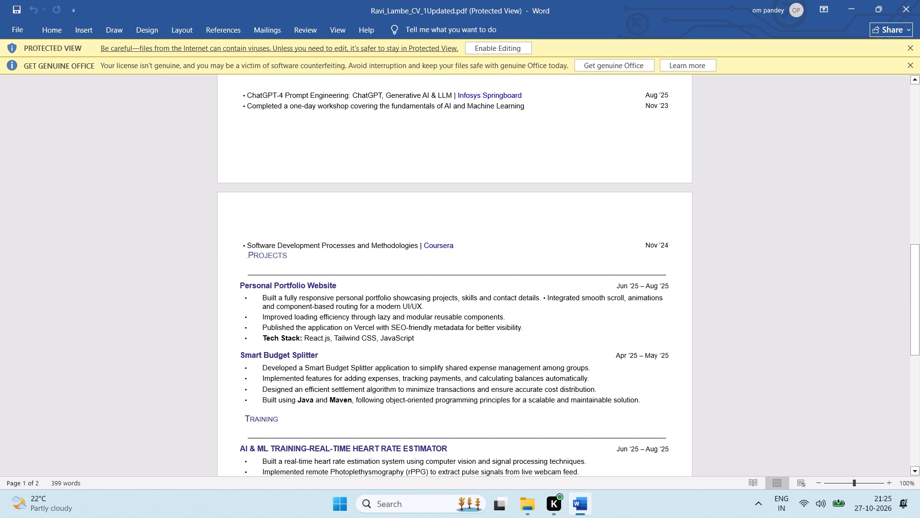
pyautogui.scroll(1, 231, 132)
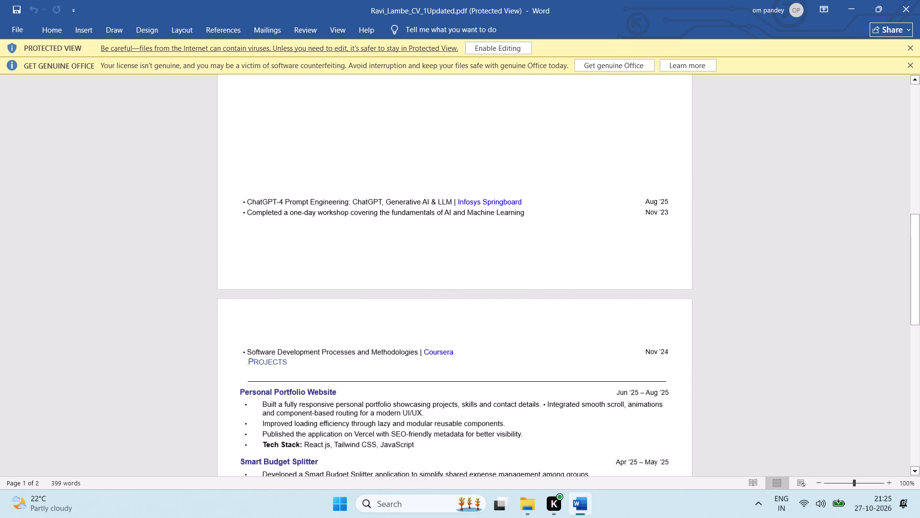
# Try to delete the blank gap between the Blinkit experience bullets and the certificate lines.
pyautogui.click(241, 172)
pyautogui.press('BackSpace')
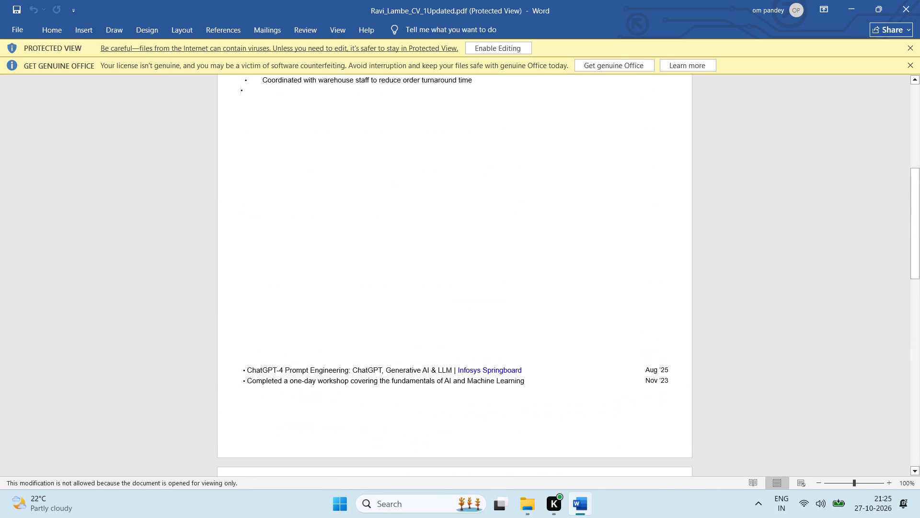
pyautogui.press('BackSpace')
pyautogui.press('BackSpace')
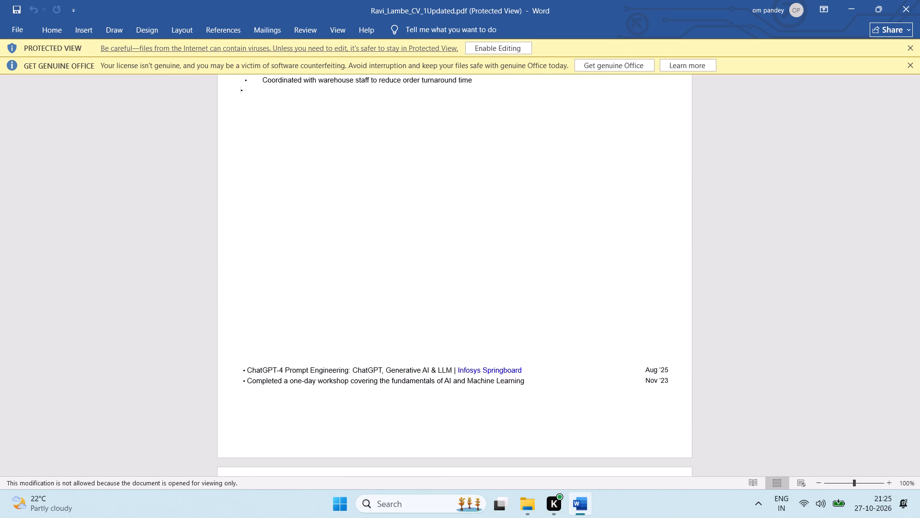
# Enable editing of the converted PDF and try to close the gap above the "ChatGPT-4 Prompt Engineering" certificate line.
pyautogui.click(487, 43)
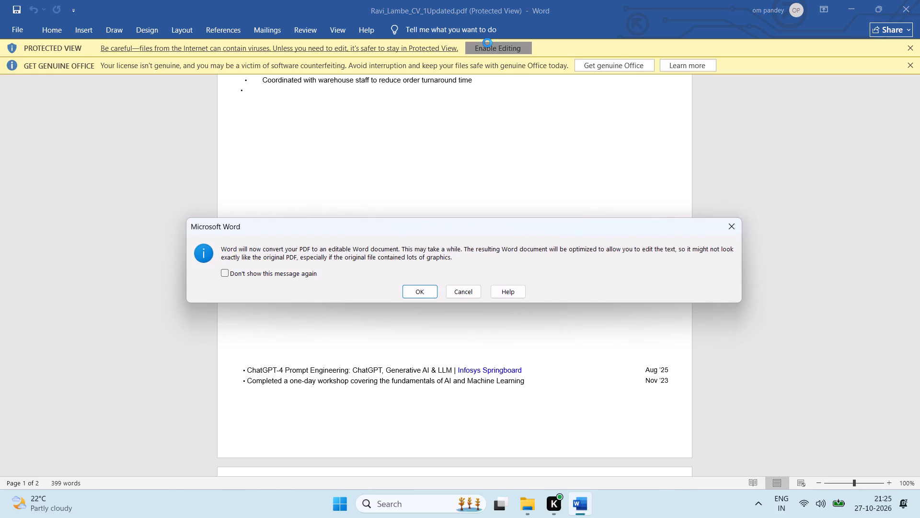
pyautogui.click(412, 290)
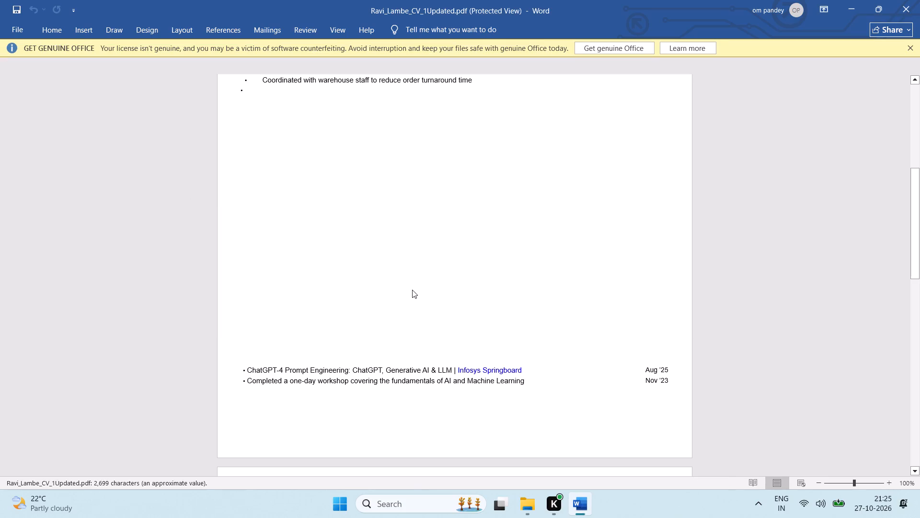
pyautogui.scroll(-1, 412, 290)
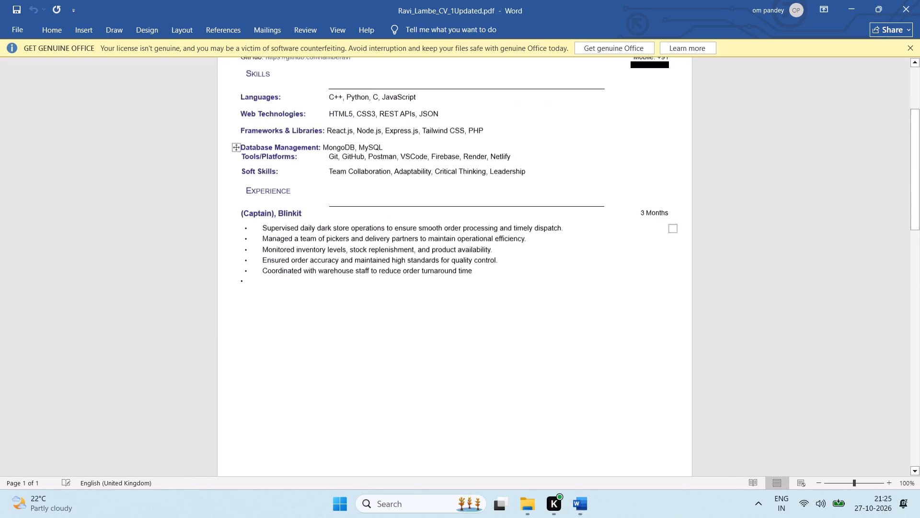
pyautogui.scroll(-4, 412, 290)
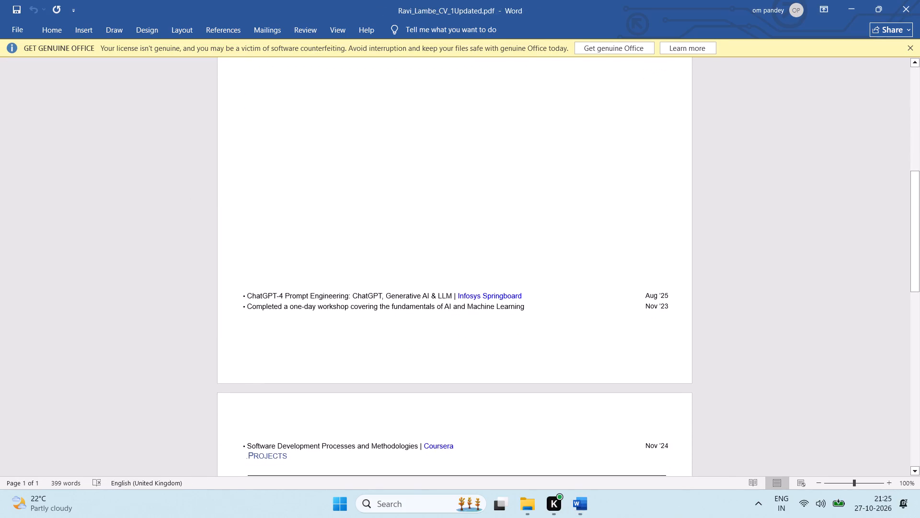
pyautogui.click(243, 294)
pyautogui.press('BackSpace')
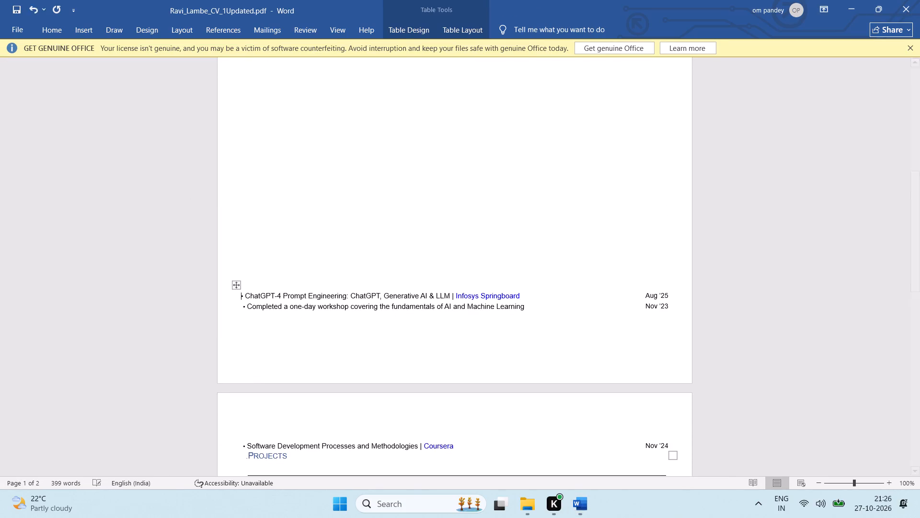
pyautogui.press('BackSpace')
# Review the CV from Experience through Education and close it without saving the changes.
pyautogui.scroll(2, 243, 294)
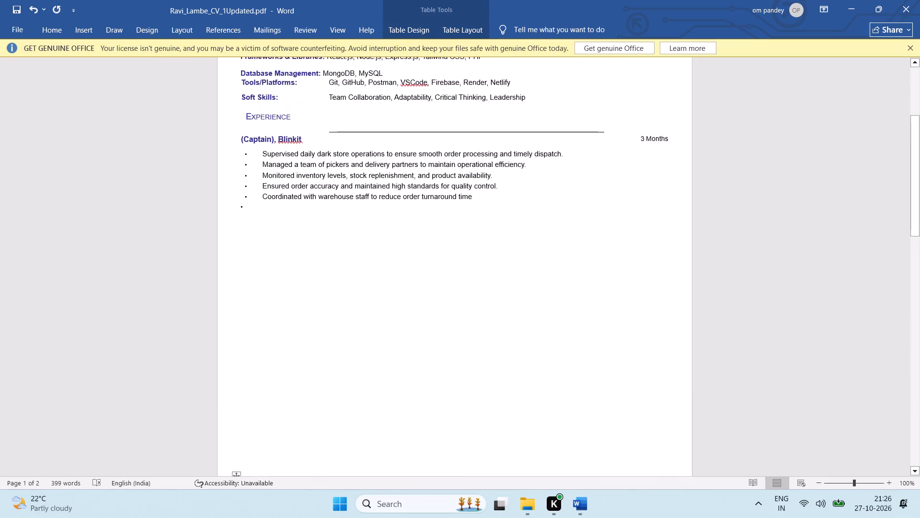
pyautogui.scroll(-5, 243, 294)
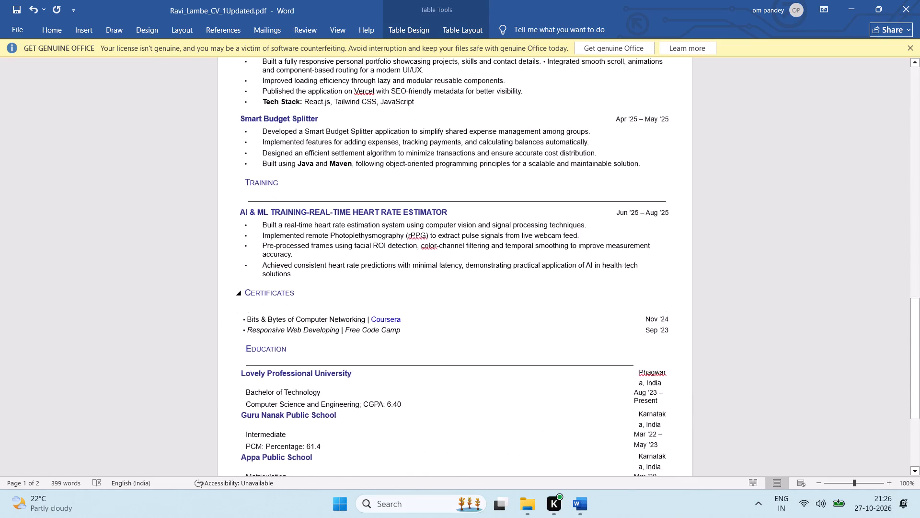
pyautogui.scroll(-3, 243, 294)
pyautogui.scroll(1, 243, 294)
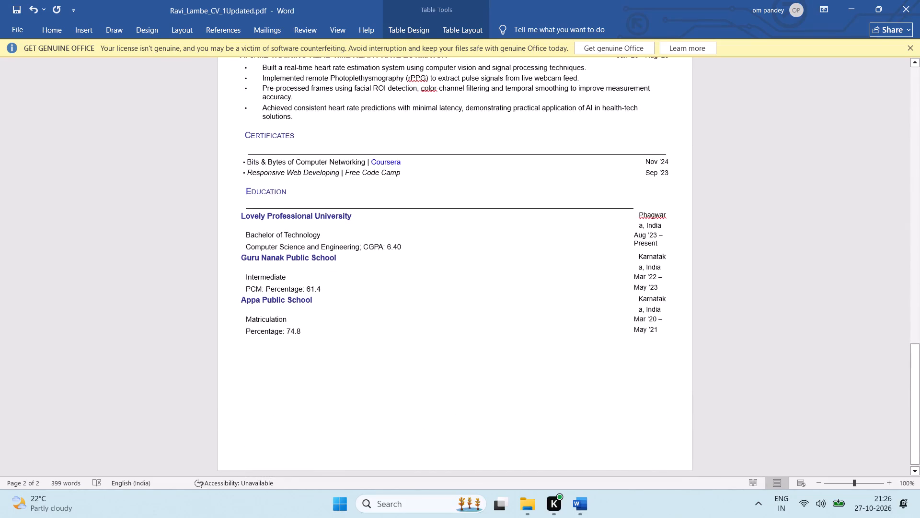
pyautogui.scroll(7, 243, 294)
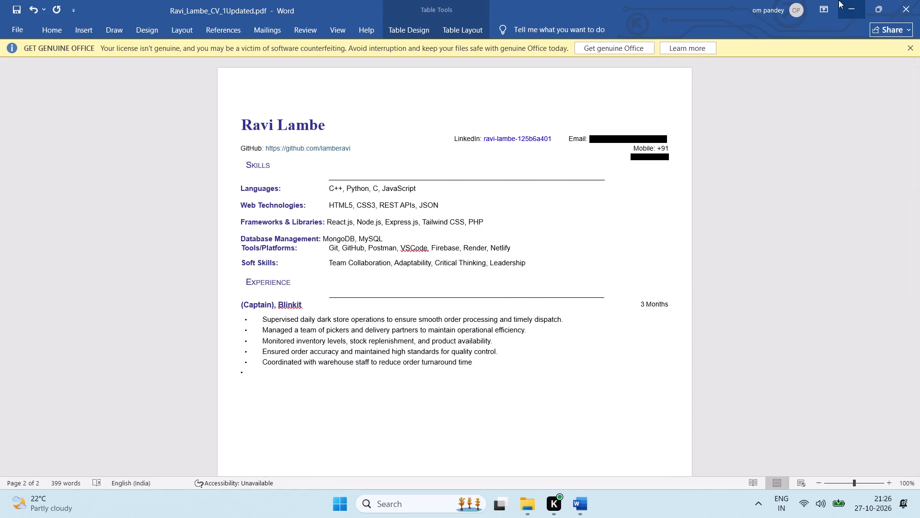
pyautogui.click(919, 0)
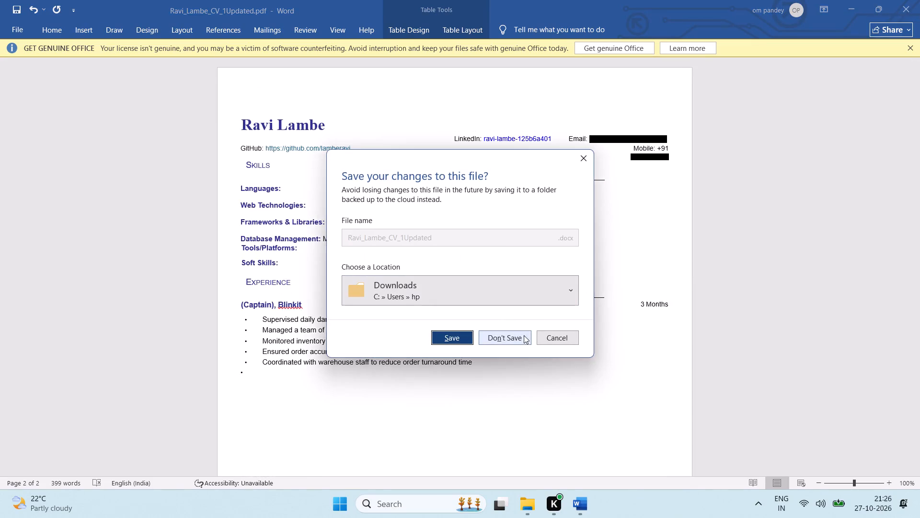
pyautogui.click(520, 336)
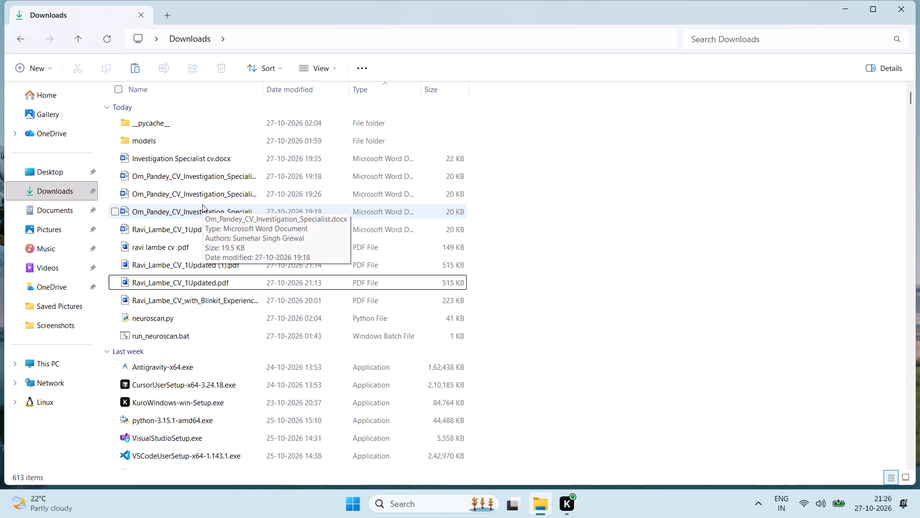
# Open the earlier CV PDF dated 19:55 from Downloads, accept its conversion in Word, and review its sections and layout.
pyautogui.doubleClick(184, 247)
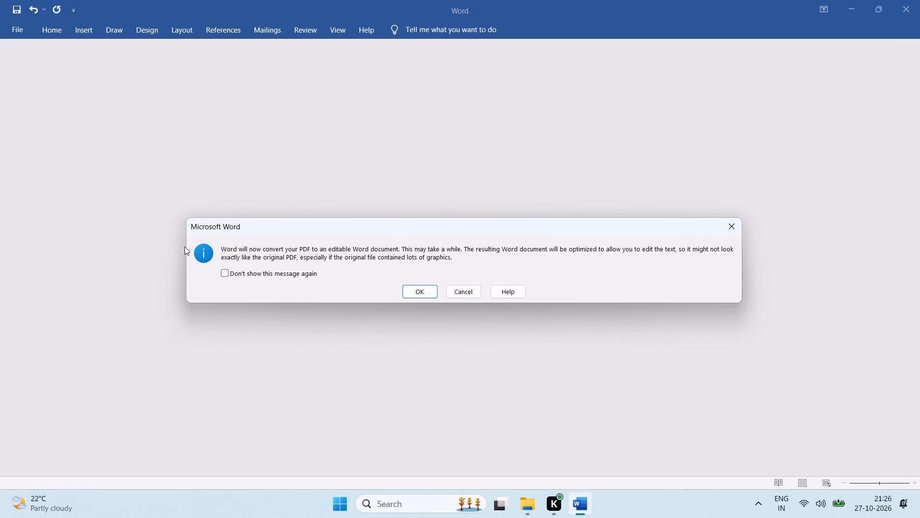
pyautogui.click(410, 296)
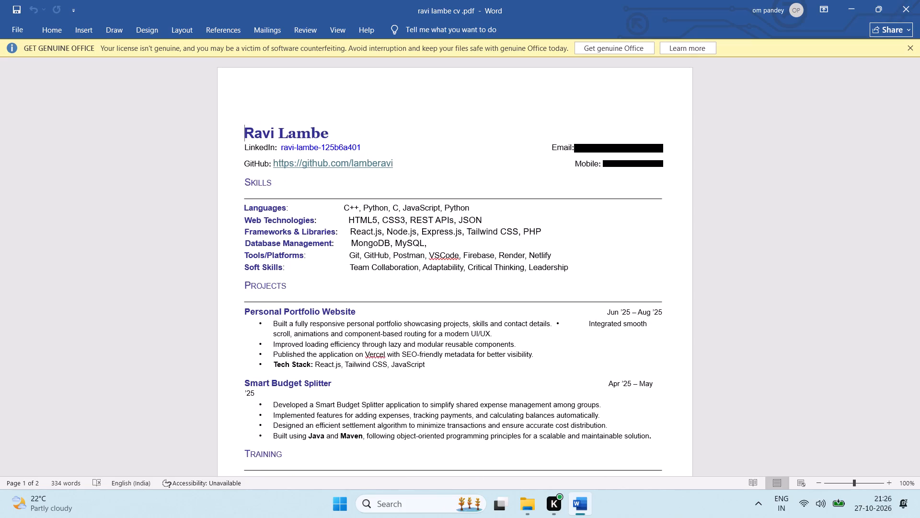
pyautogui.scroll(-4, 410, 296)
pyautogui.scroll(1, 410, 296)
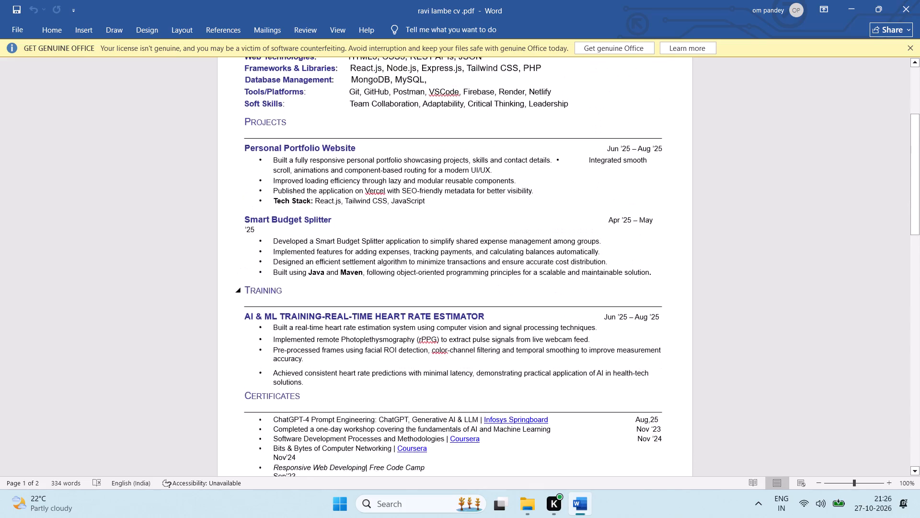
pyautogui.scroll(-3, 410, 296)
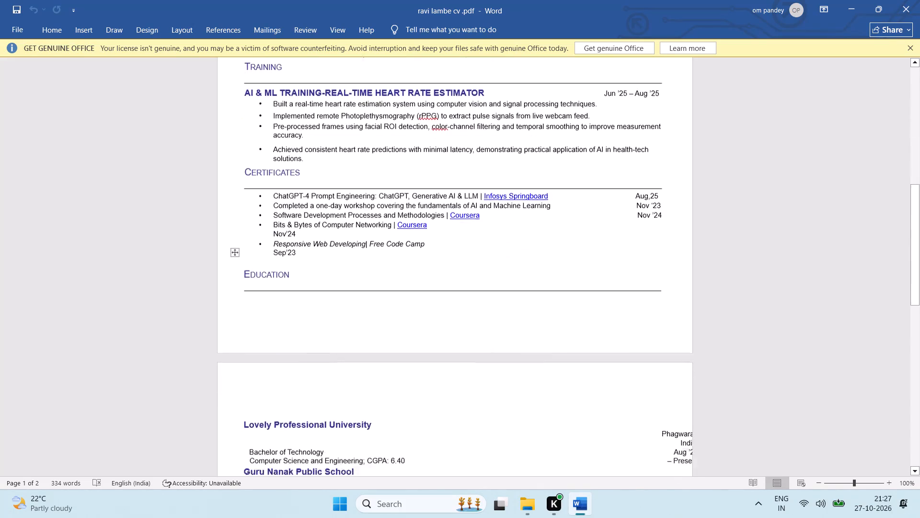
pyautogui.scroll(-5, 410, 296)
pyautogui.scroll(3, 410, 296)
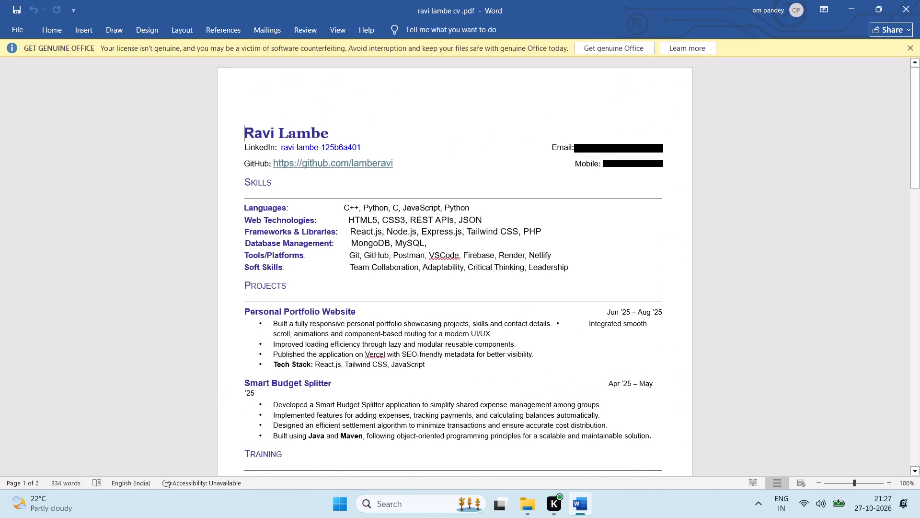
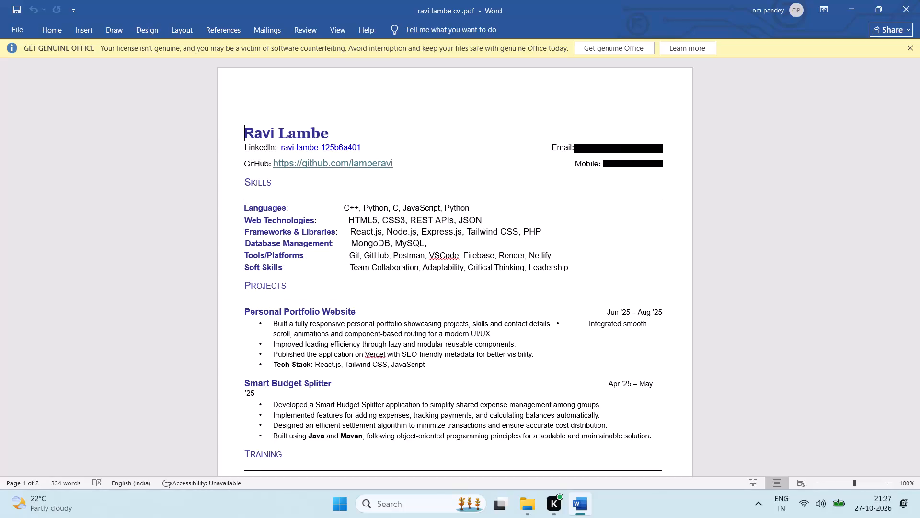
# Review the earlier CV from Skills through Education, checking the section order, spacing and page break.
pyautogui.scroll(-2, 424, 351)
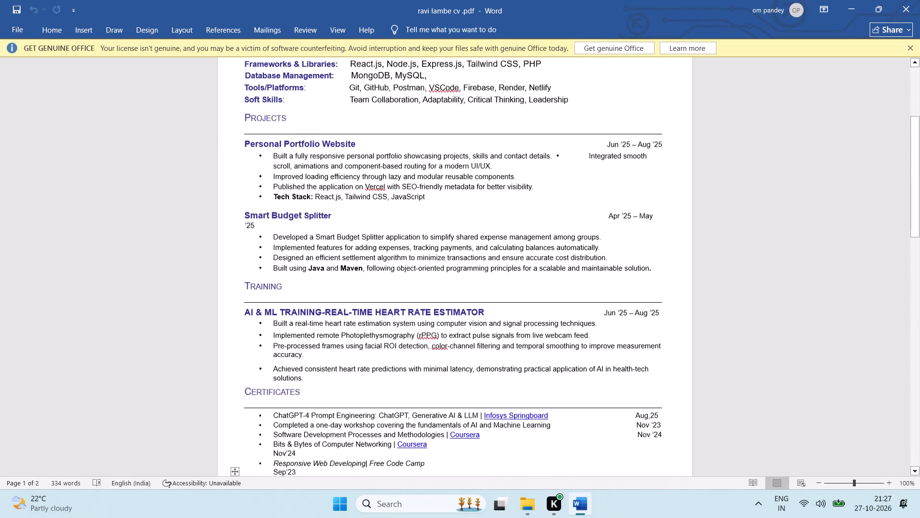
pyautogui.scroll(-1, 424, 351)
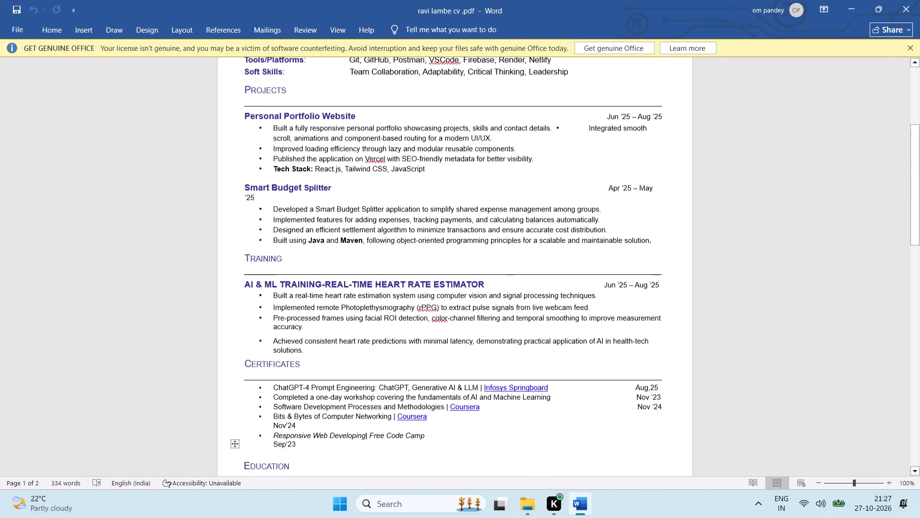
pyautogui.scroll(-3, 424, 351)
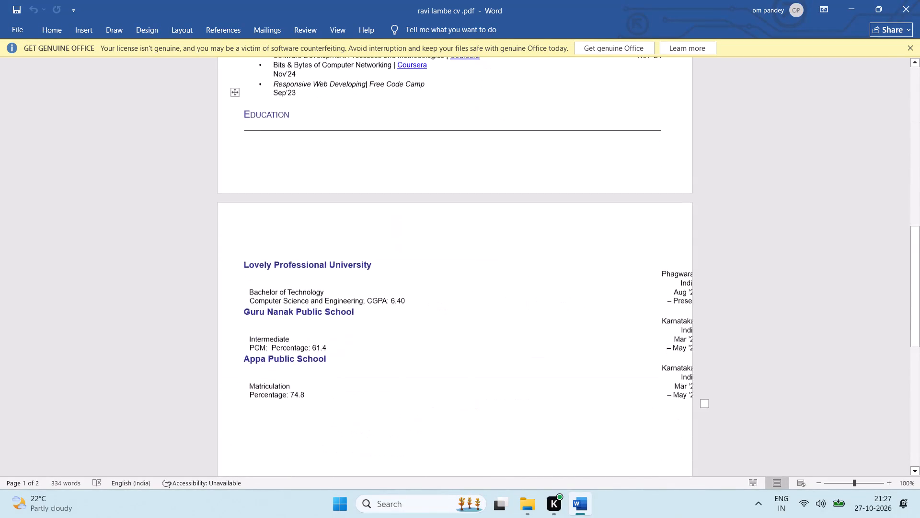
pyautogui.scroll(4, 424, 351)
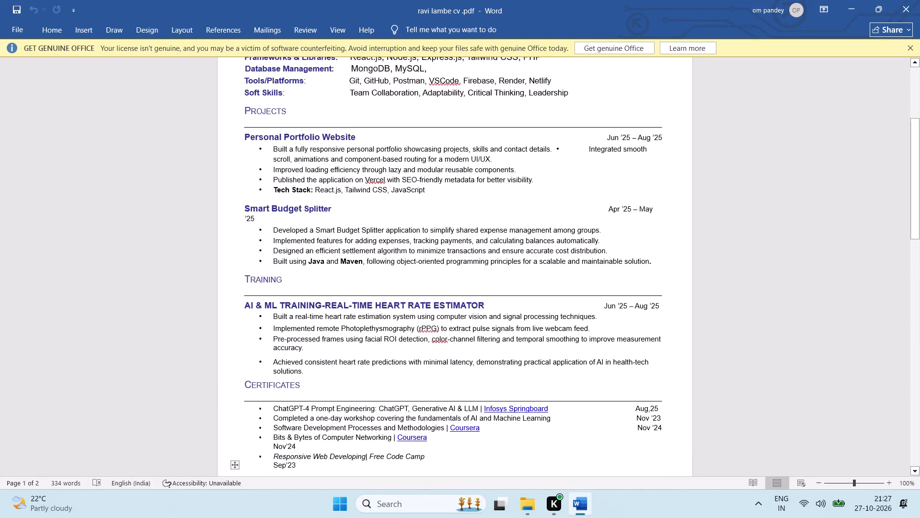
pyautogui.scroll(1, 424, 351)
pyautogui.scroll(-1, 424, 351)
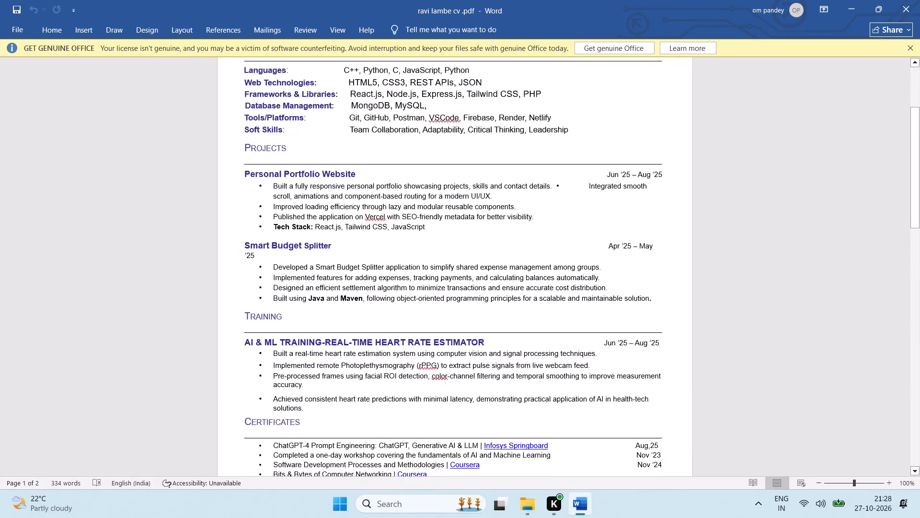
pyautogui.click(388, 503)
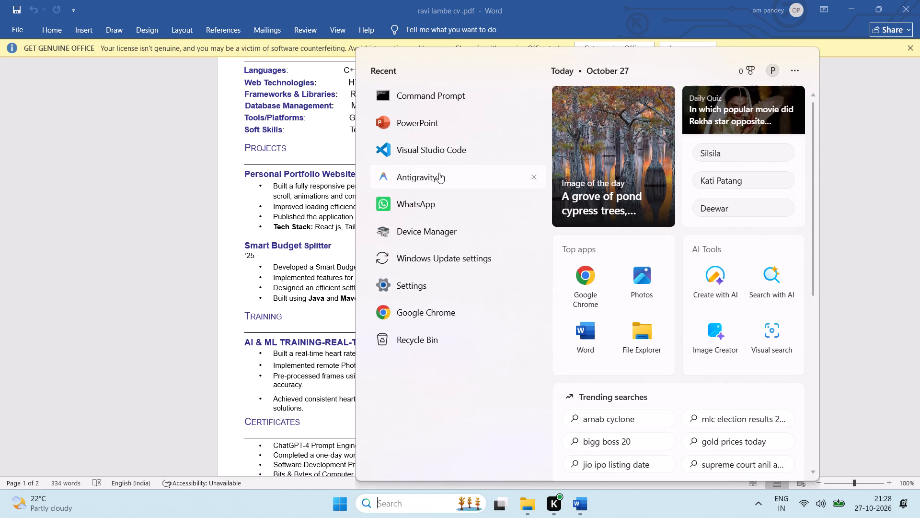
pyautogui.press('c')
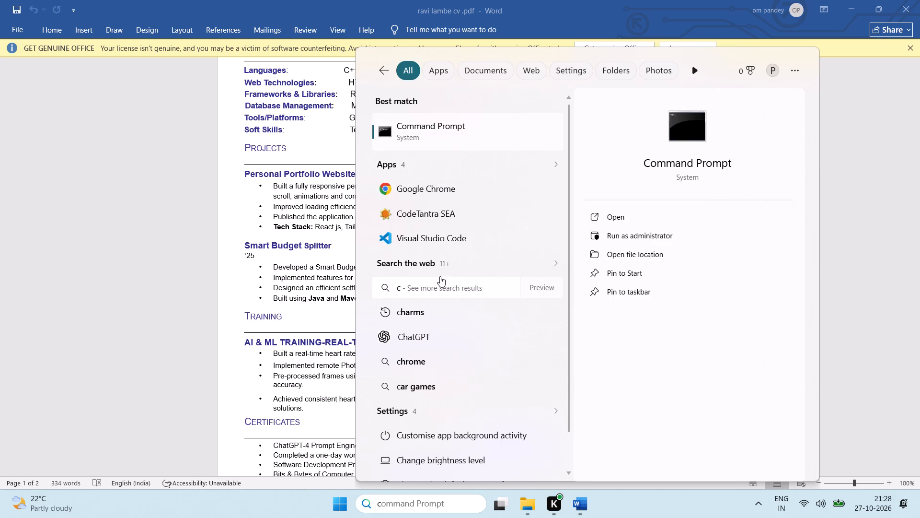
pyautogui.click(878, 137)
# Minimize the Word window holding the earlier CV.
pyautogui.click(856, 10)
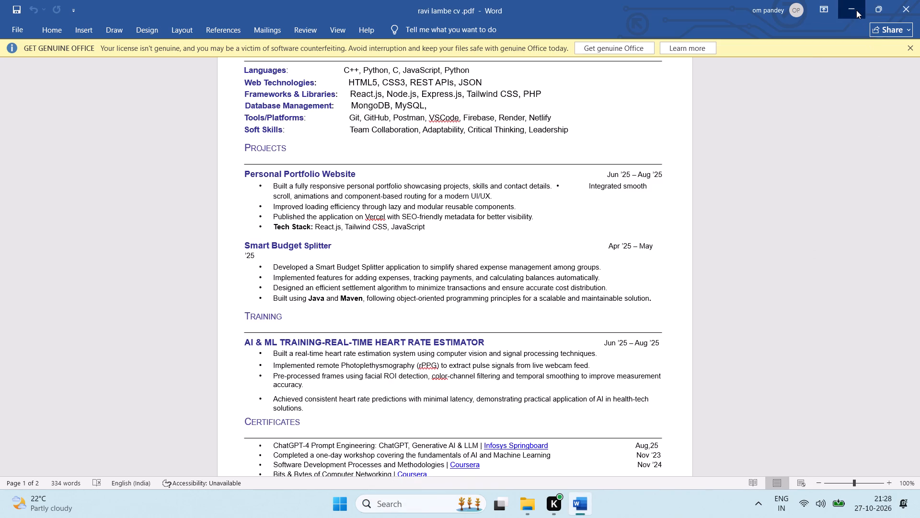